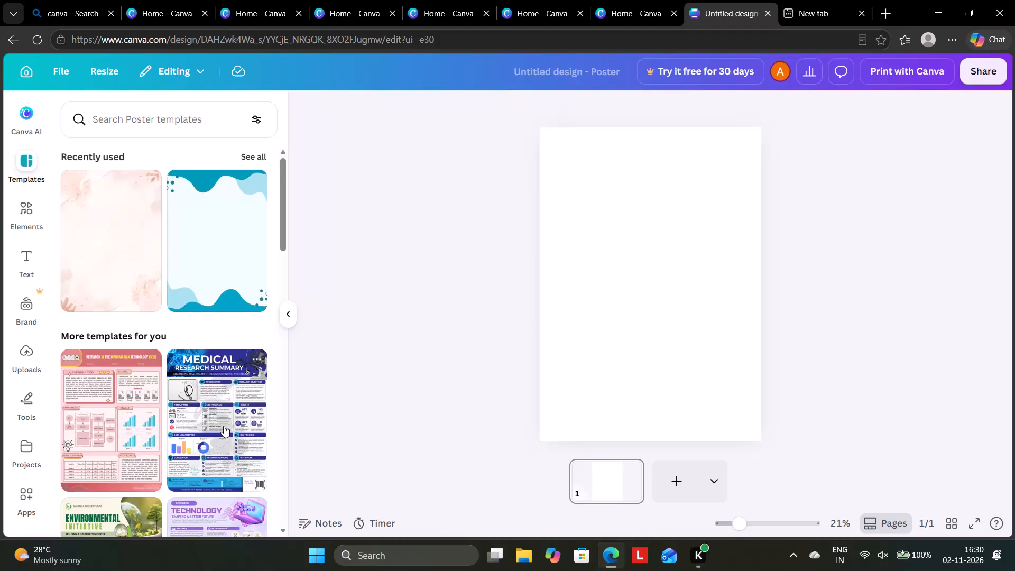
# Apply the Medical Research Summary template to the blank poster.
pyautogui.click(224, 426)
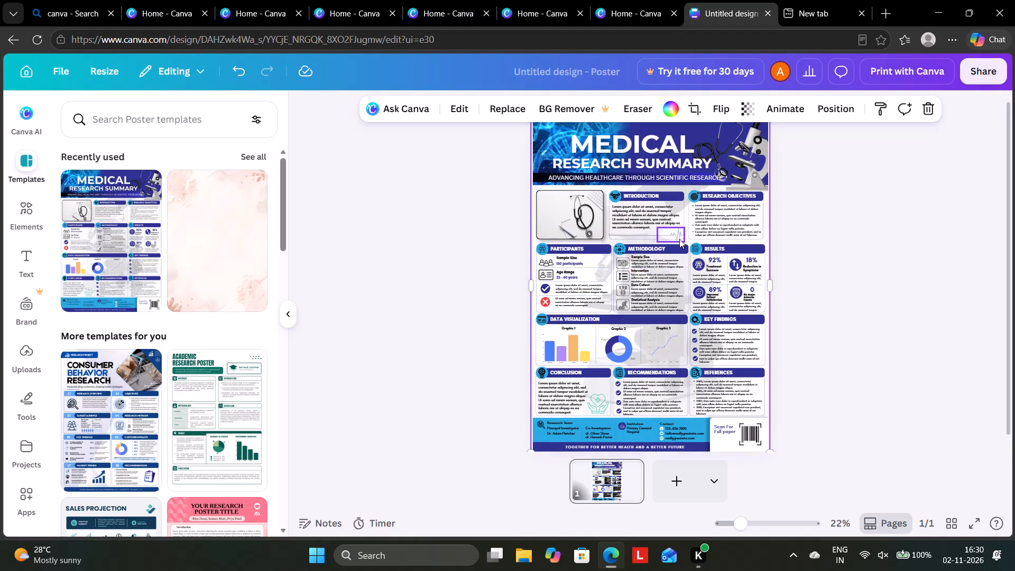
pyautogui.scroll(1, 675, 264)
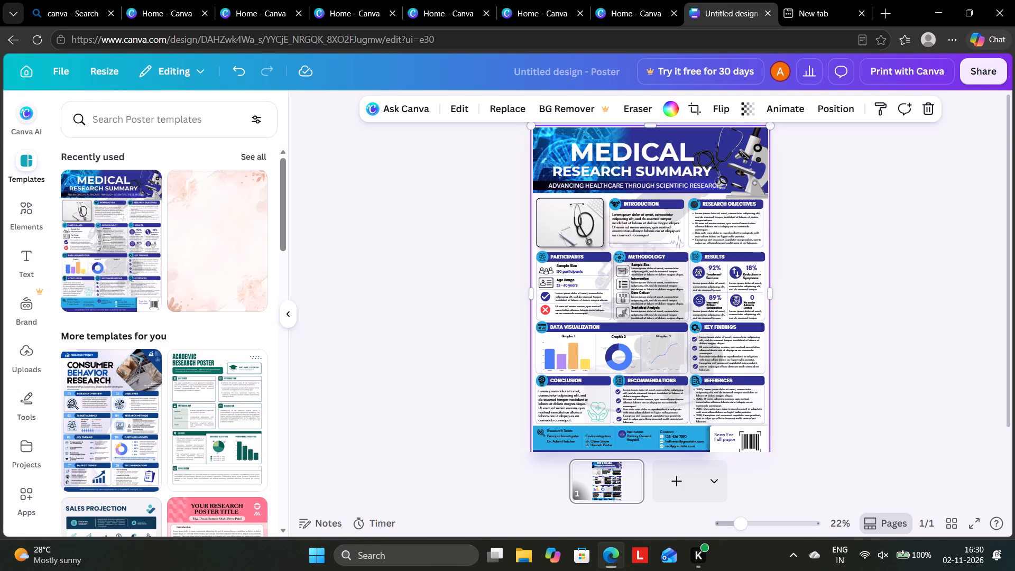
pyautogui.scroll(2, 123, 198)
# Return to the home page and create another new blank poster design.
pyautogui.click(30, 68)
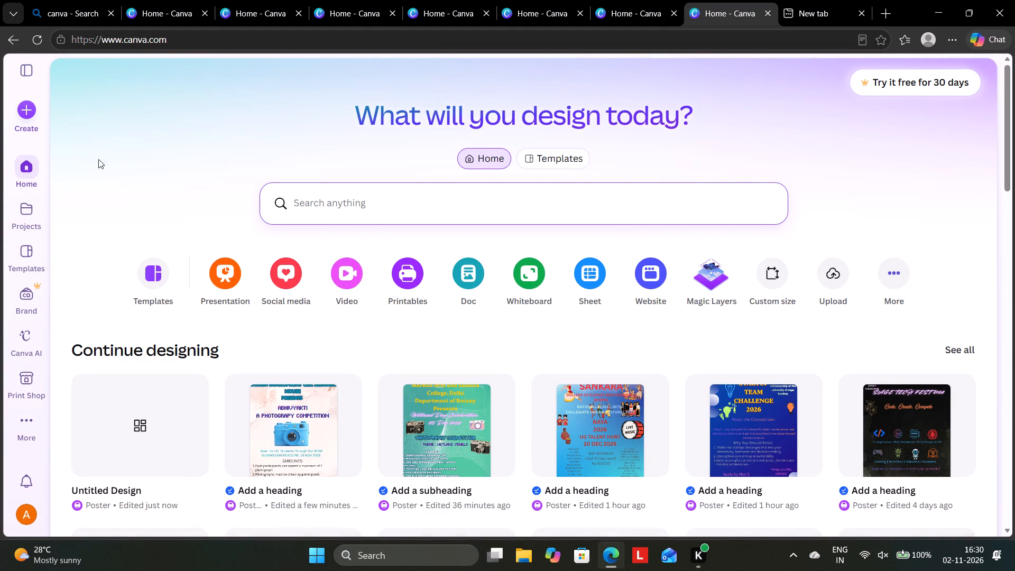
pyautogui.click(21, 107)
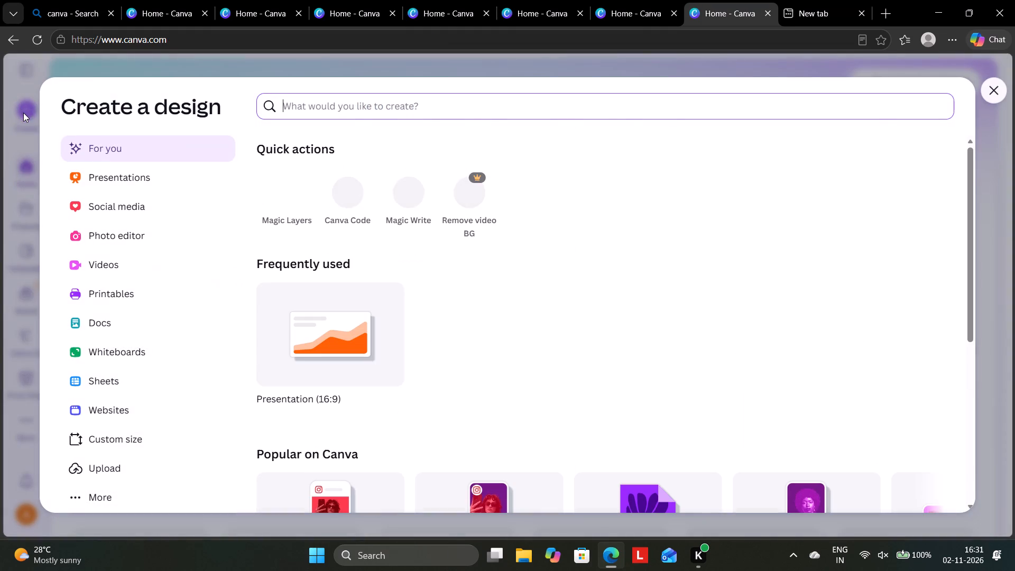
pyautogui.scroll(-5, 124, 353)
pyautogui.click(105, 500)
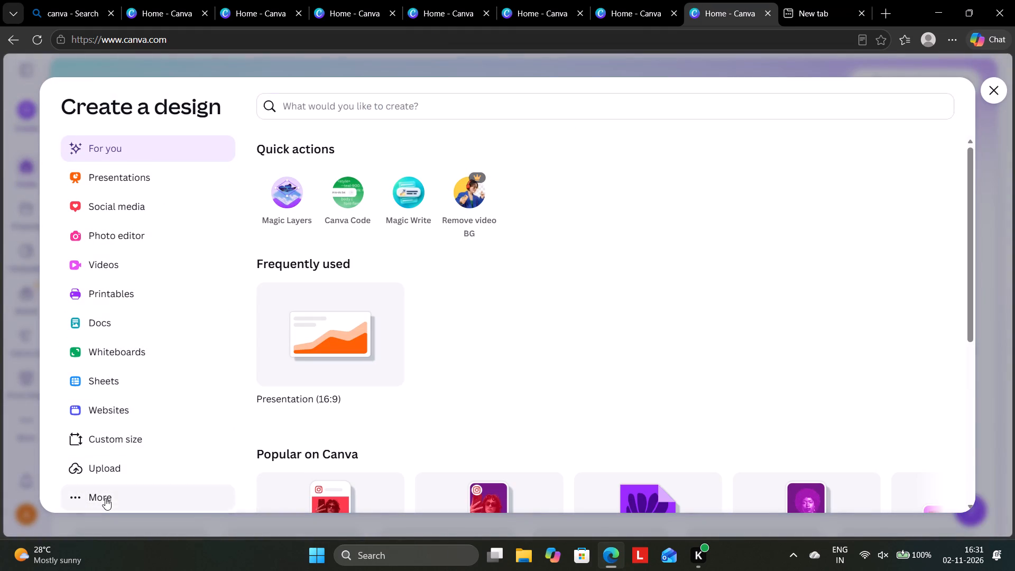
pyautogui.click(513, 238)
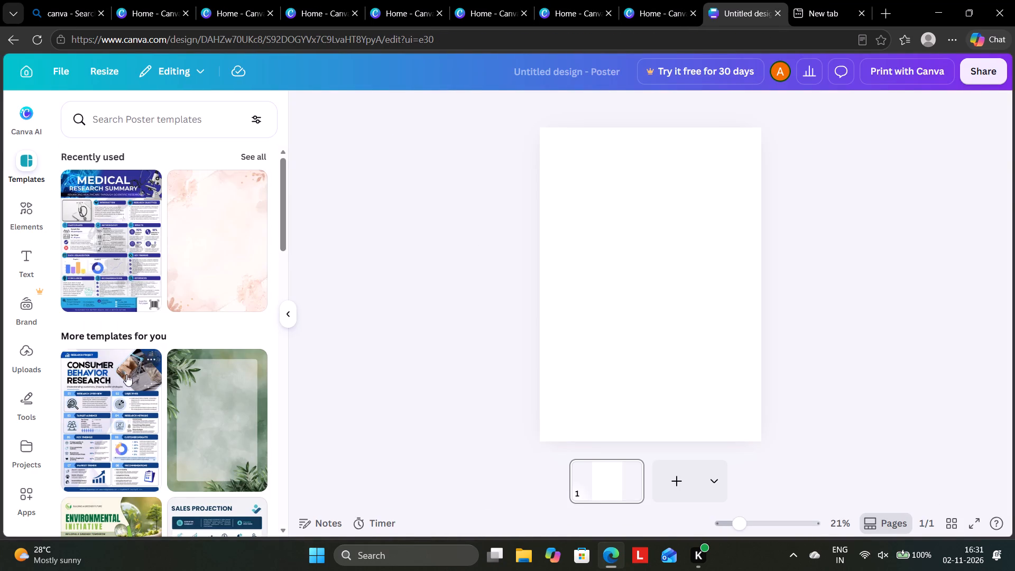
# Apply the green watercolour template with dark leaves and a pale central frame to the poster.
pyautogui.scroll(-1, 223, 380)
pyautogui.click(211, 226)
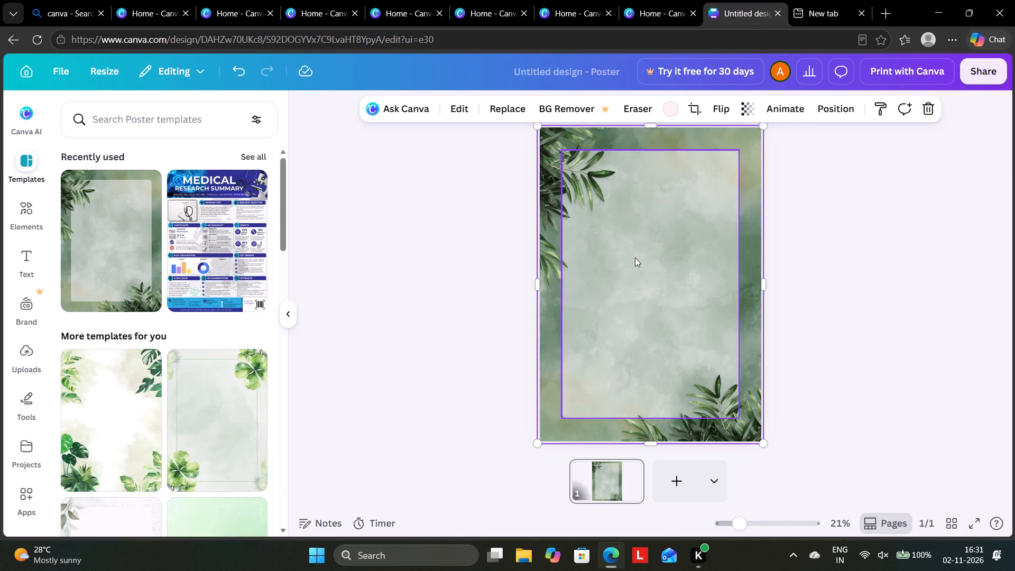
# Replace the poster background with the light green gradient template with white floral line art and corner ornaments.
pyautogui.scroll(-2, 634, 259)
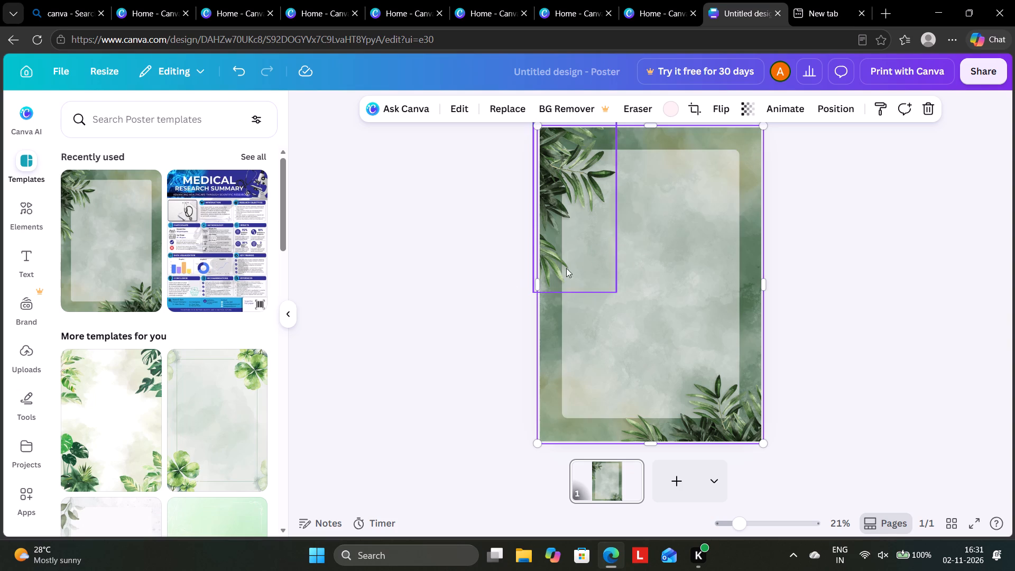
pyautogui.scroll(-1, 225, 409)
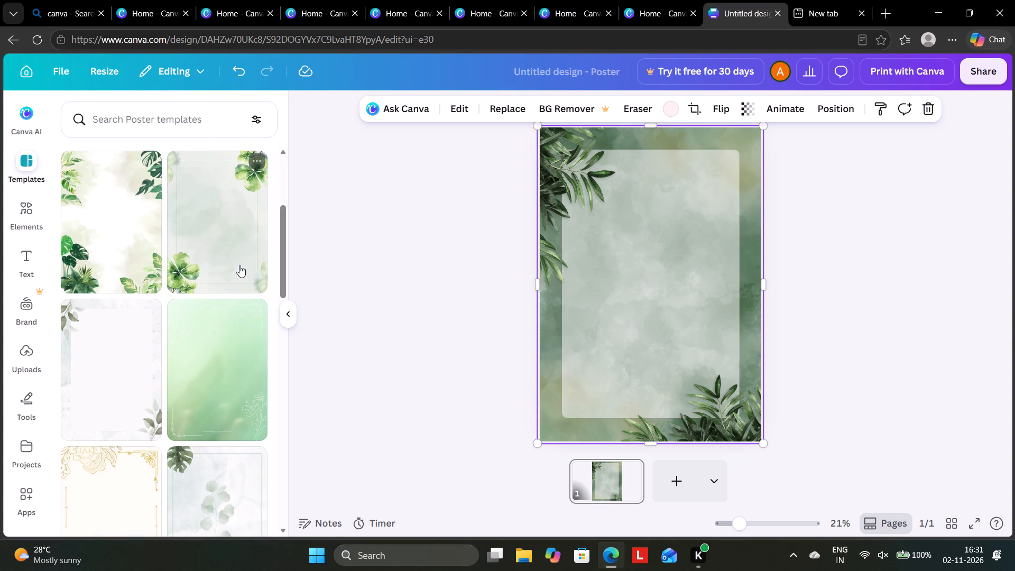
pyautogui.click(224, 385)
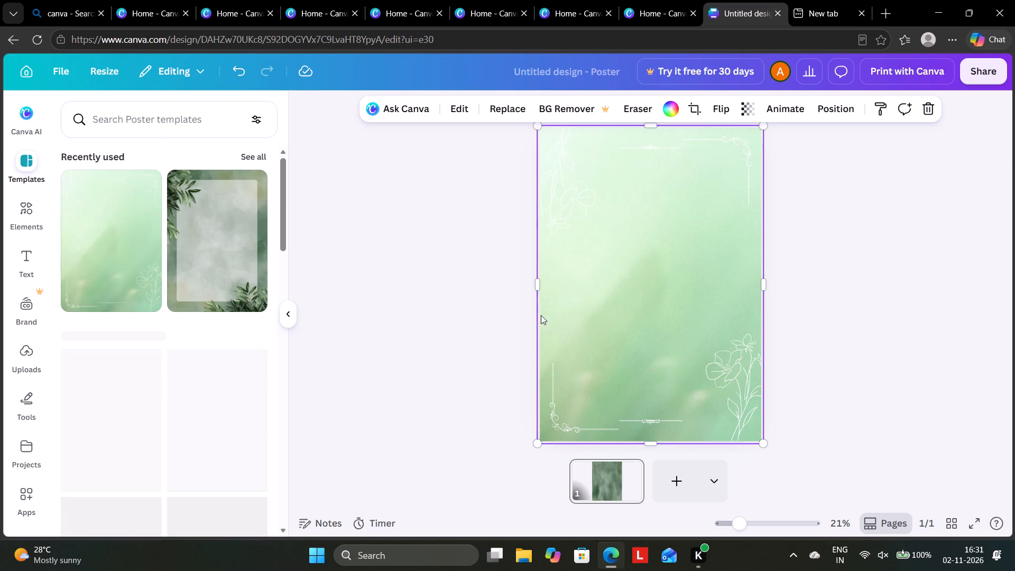
pyautogui.click(640, 264)
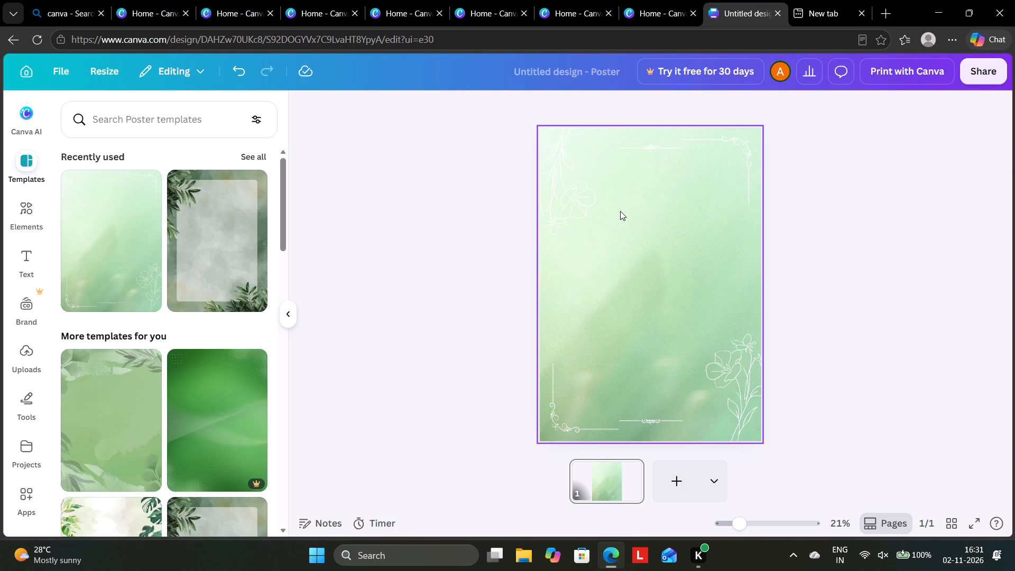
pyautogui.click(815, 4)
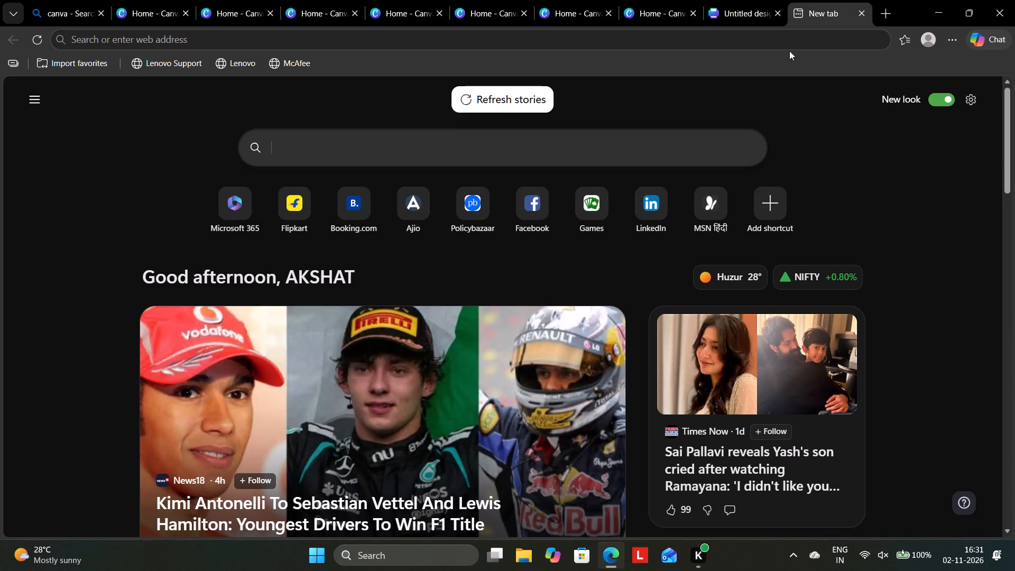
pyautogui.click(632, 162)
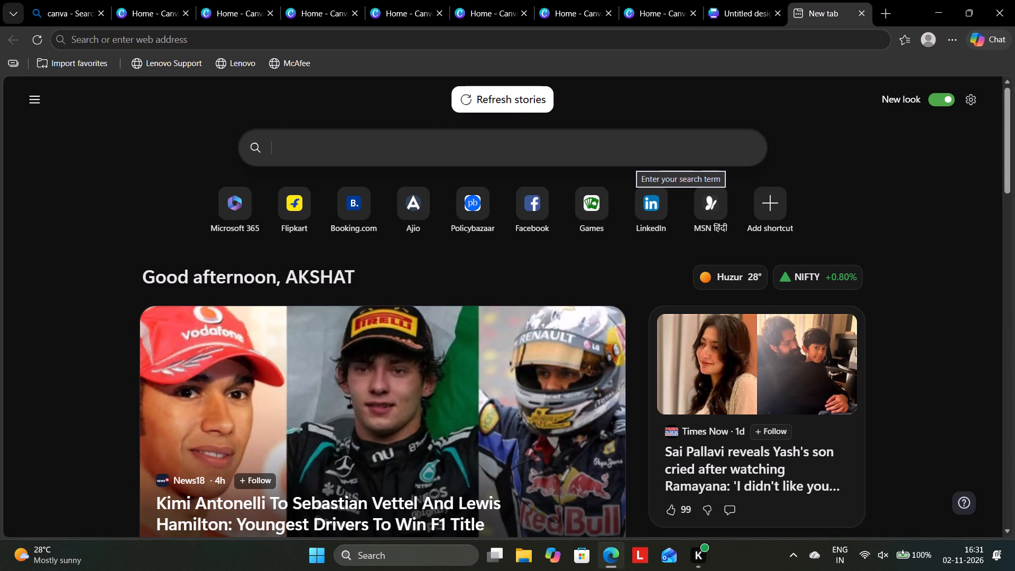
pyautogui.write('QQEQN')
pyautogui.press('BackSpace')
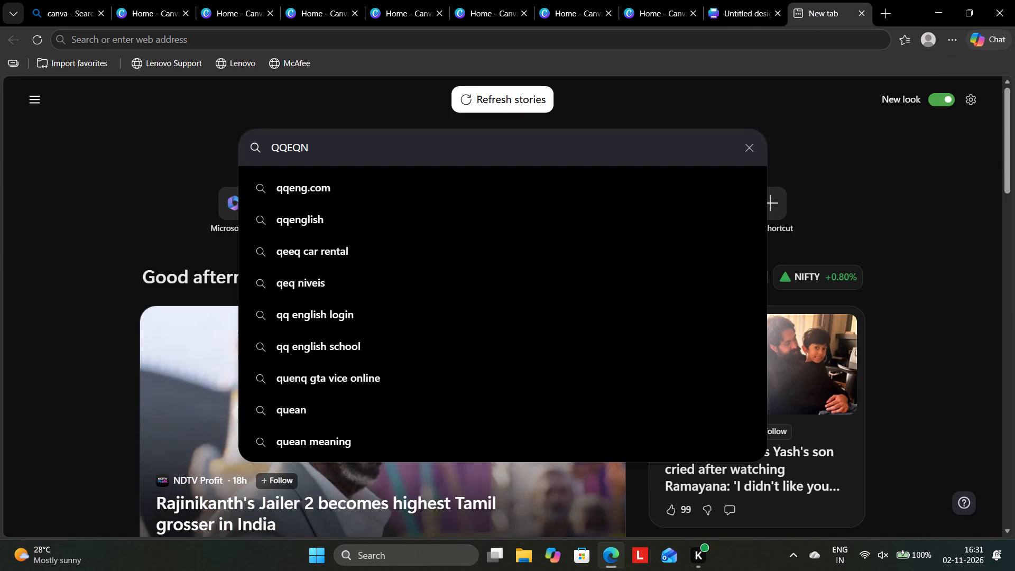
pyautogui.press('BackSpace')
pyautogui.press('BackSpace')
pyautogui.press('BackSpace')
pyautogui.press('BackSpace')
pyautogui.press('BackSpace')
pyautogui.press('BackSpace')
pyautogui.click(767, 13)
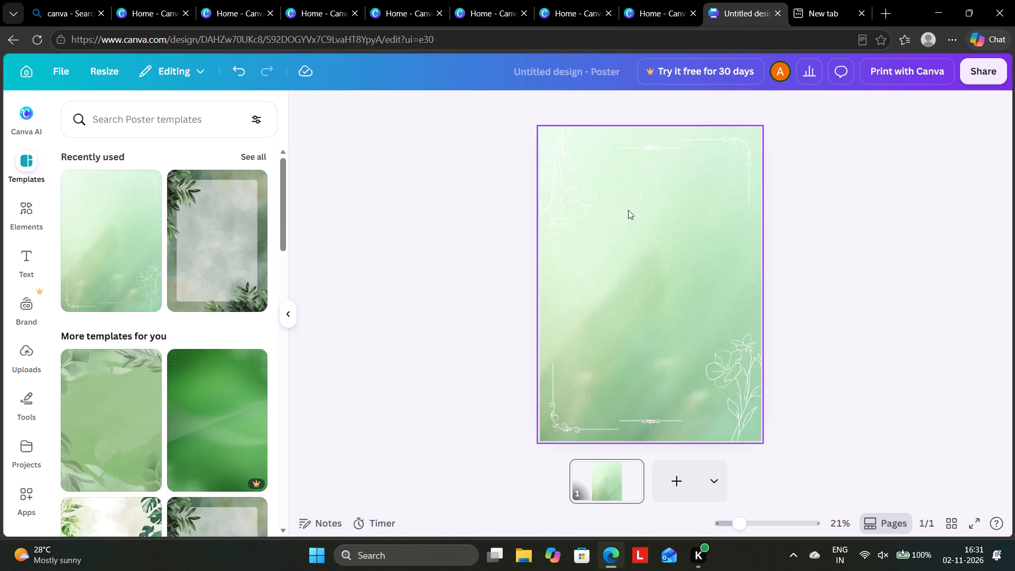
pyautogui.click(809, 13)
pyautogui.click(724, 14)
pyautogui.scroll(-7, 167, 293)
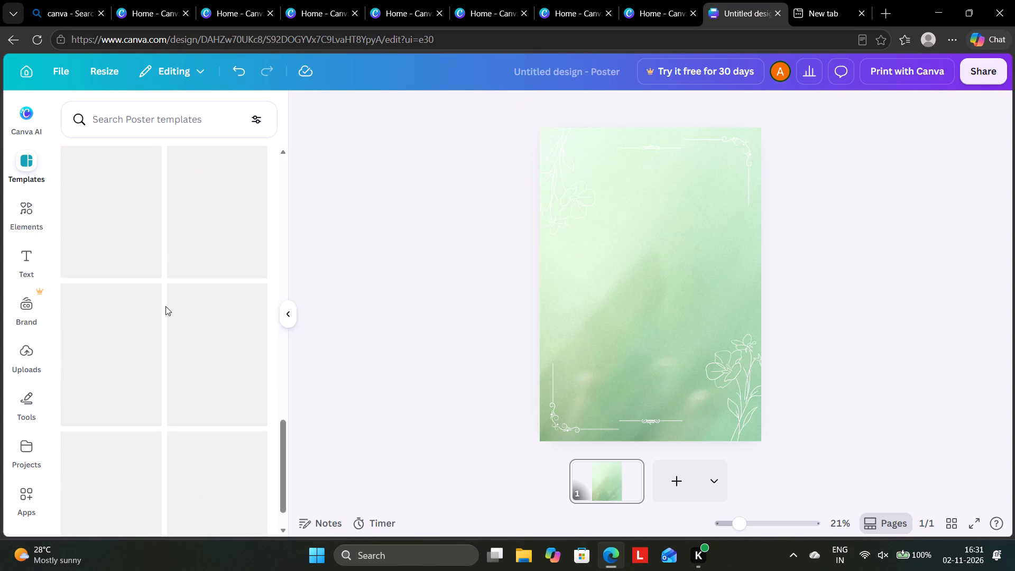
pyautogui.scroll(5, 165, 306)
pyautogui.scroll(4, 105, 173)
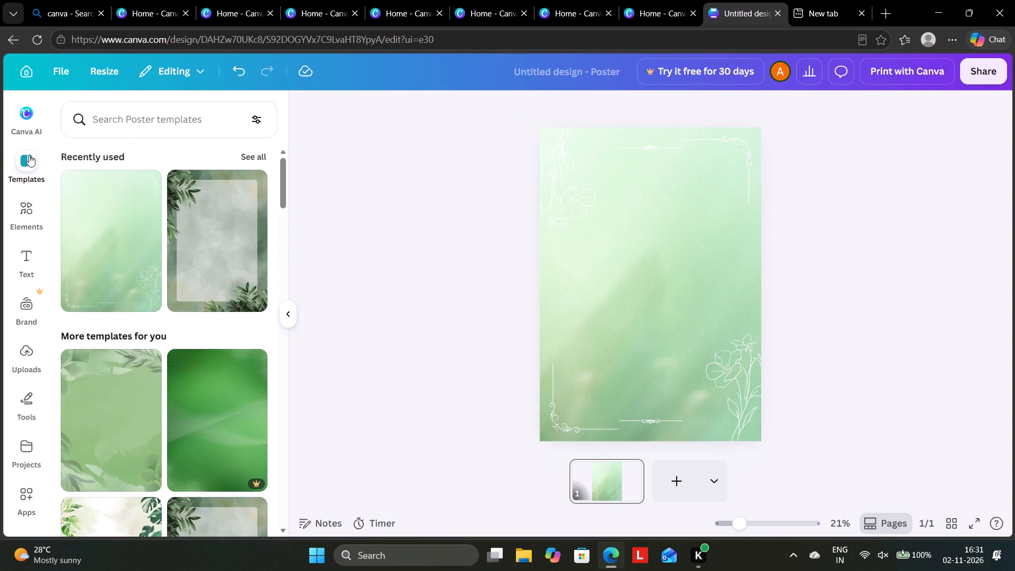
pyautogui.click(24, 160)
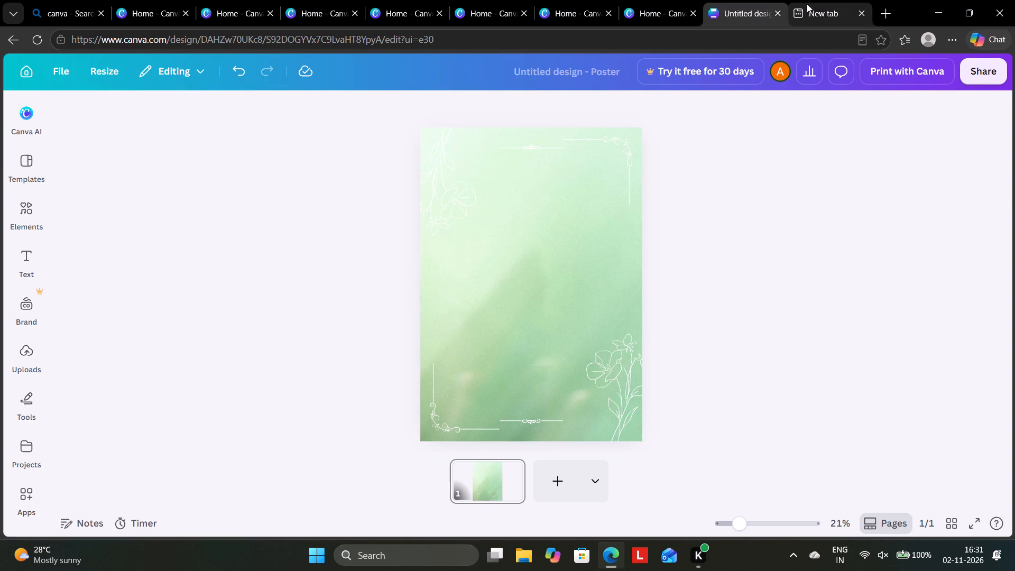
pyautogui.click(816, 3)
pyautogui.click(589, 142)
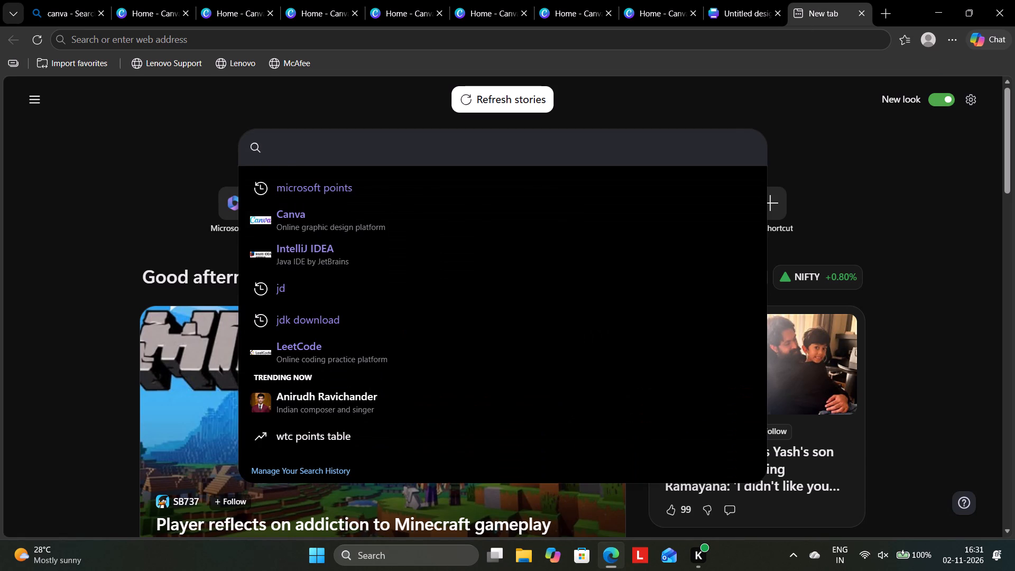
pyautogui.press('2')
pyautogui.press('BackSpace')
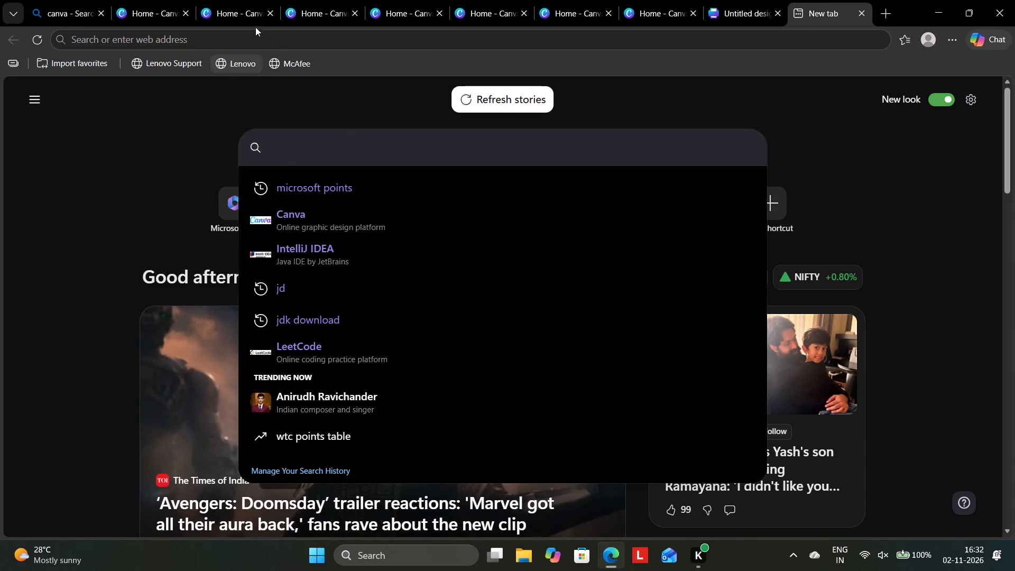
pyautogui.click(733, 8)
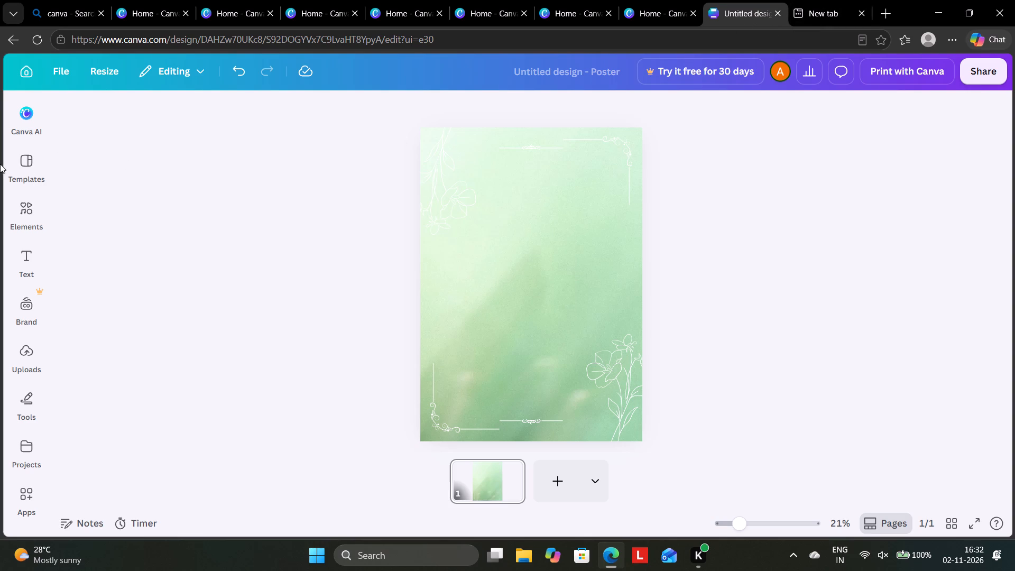
# Search the poster templates for "navy blue background".
pyautogui.click(32, 160)
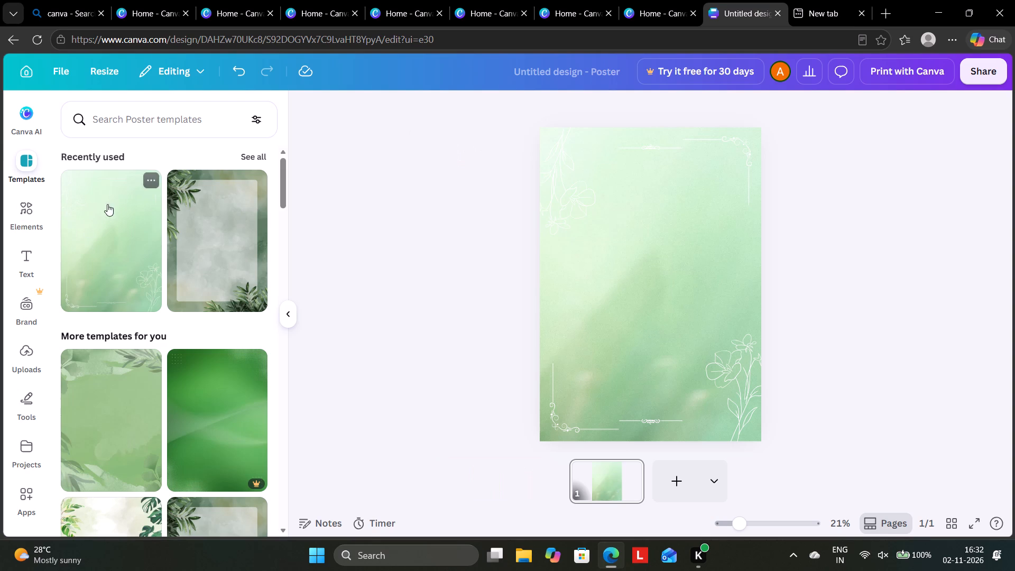
pyautogui.click(155, 117)
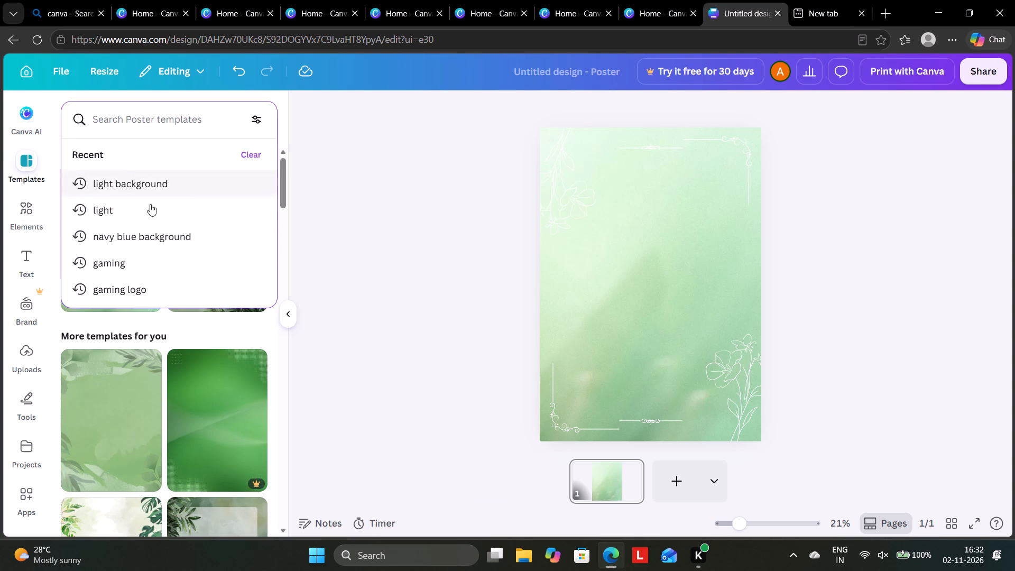
pyautogui.click(153, 230)
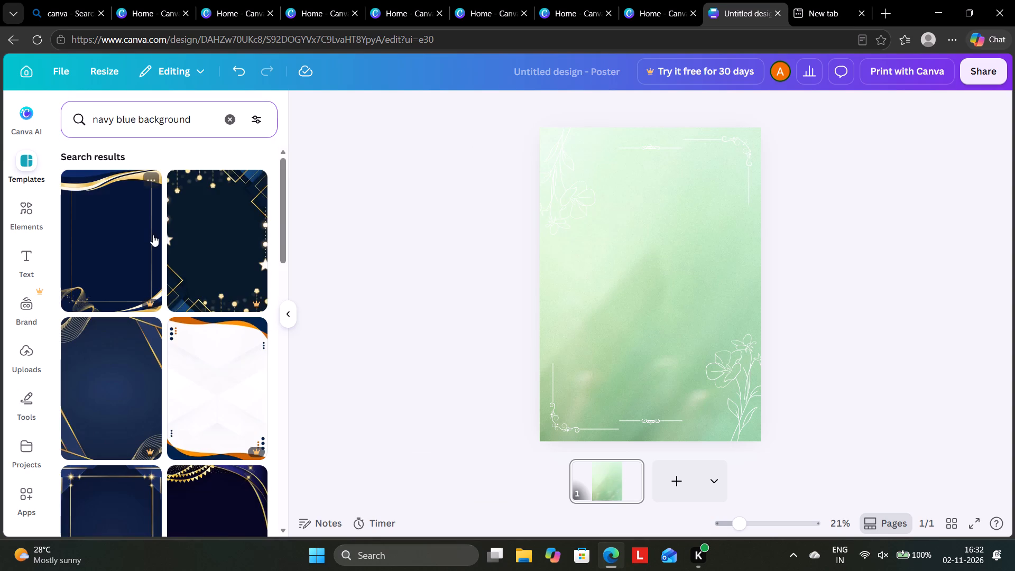
# Replace the poster background with the pale blue-grey watercolour template with small pink flowers in opposite corners from the navy blue background results.
pyautogui.scroll(-2, 213, 347)
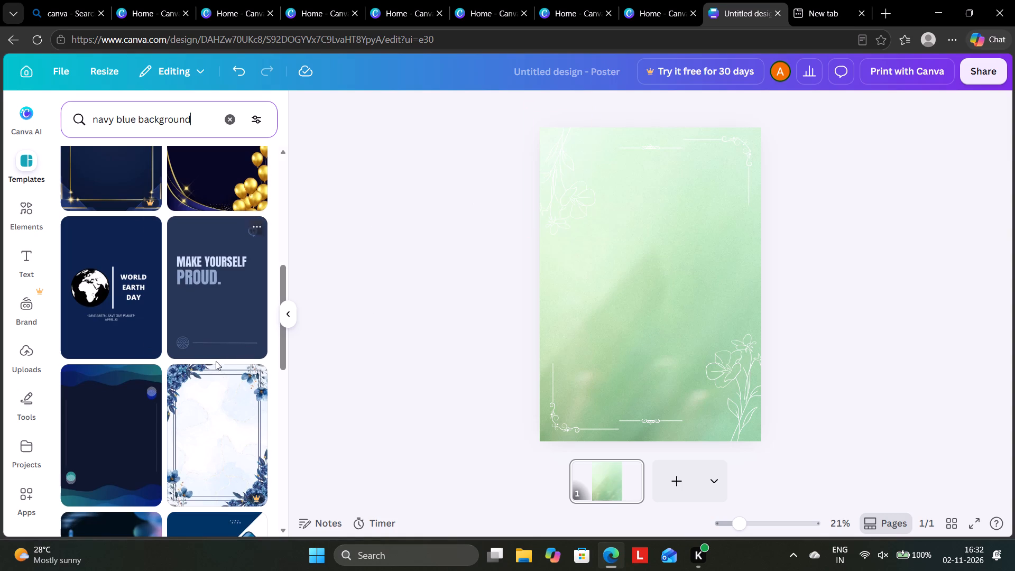
pyautogui.scroll(-2, 213, 419)
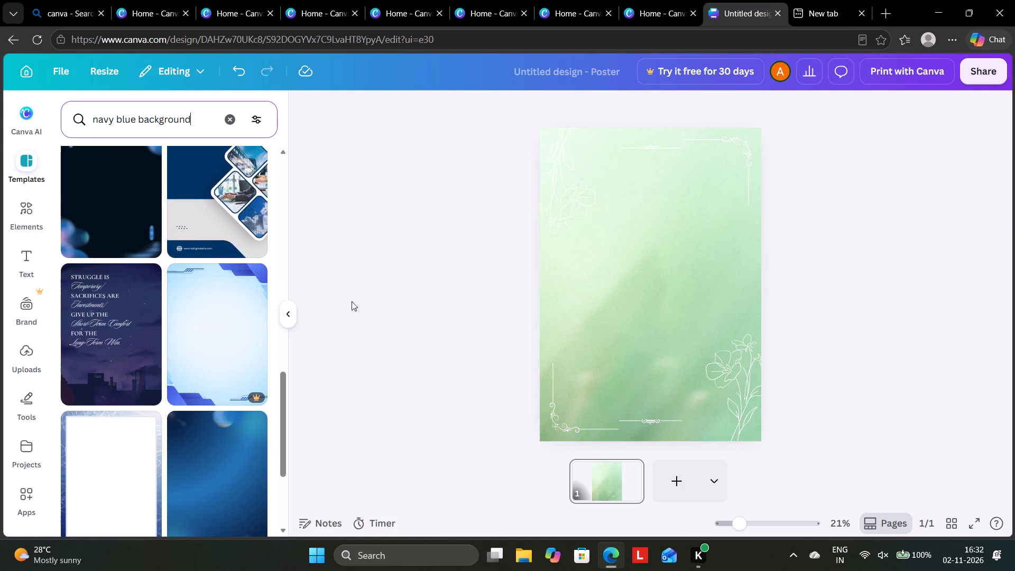
pyautogui.scroll(-1, 192, 386)
pyautogui.scroll(-1, 102, 306)
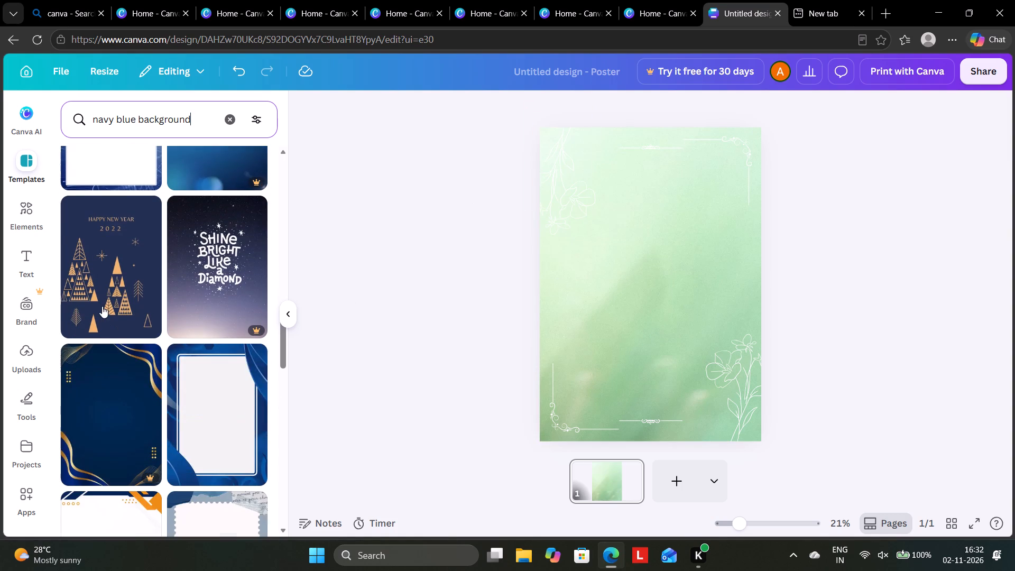
pyautogui.scroll(-2, 180, 312)
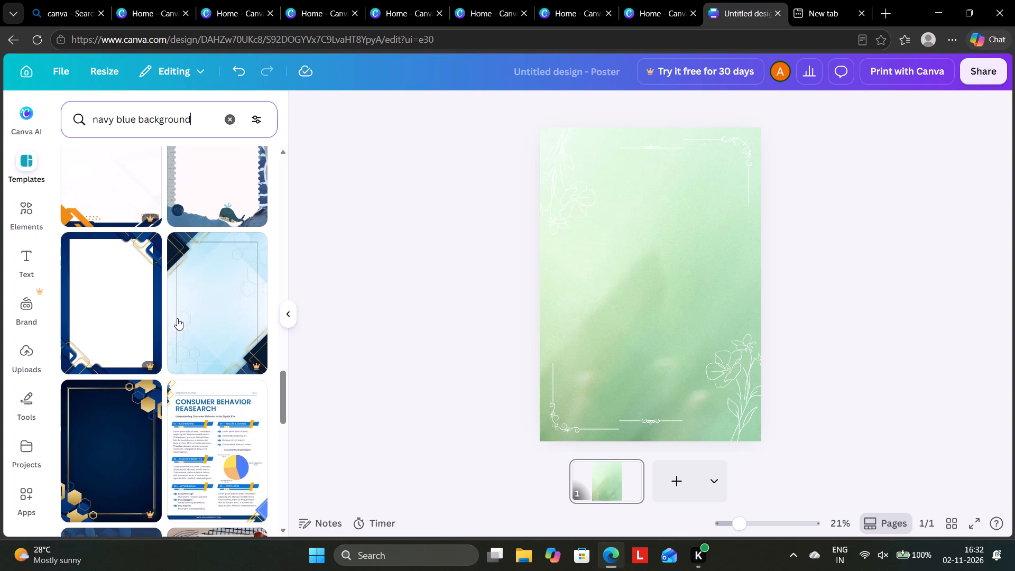
pyautogui.scroll(-1, 166, 328)
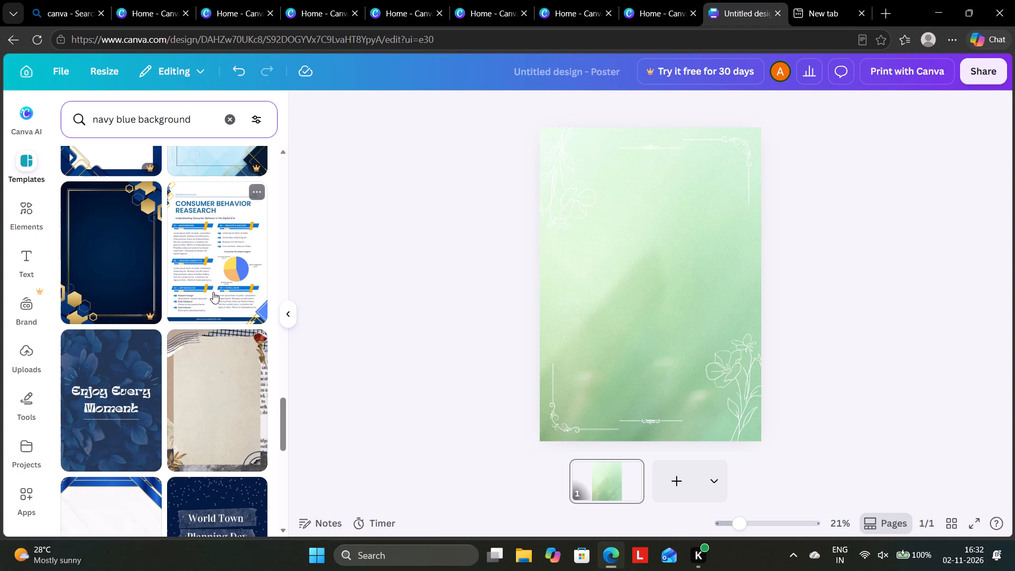
pyautogui.scroll(-1, 200, 318)
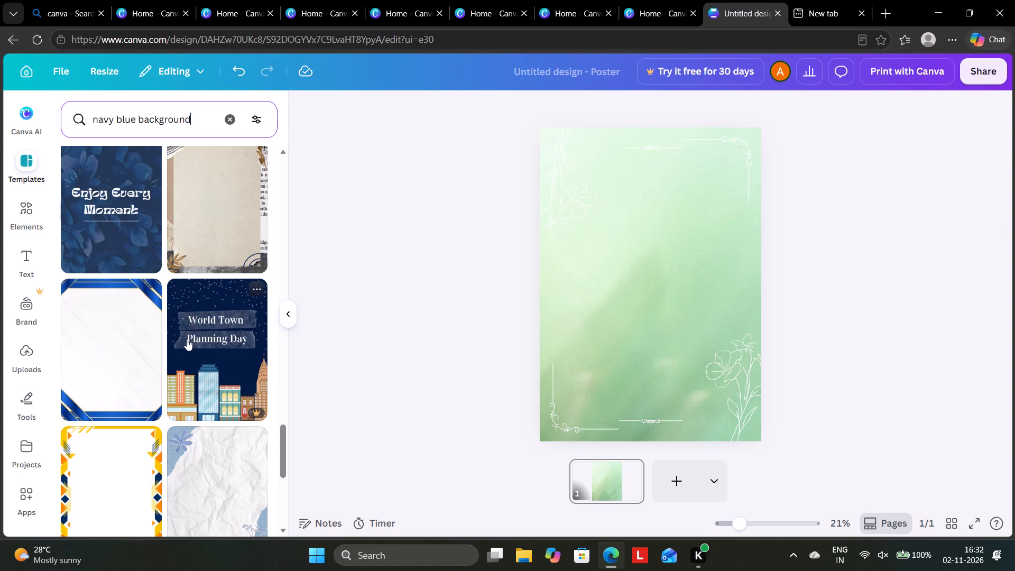
pyautogui.scroll(-2, 184, 341)
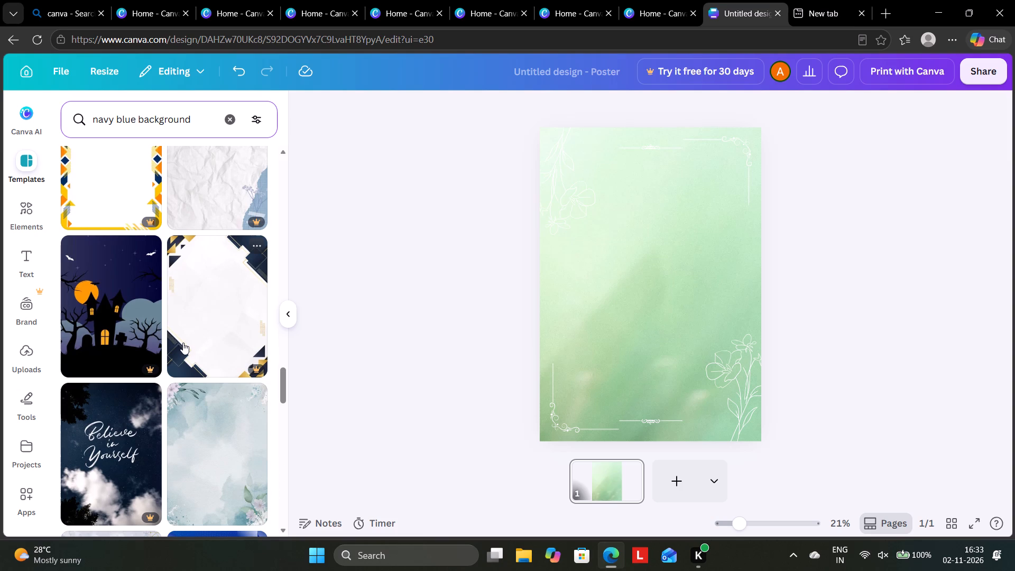
pyautogui.scroll(-1, 239, 322)
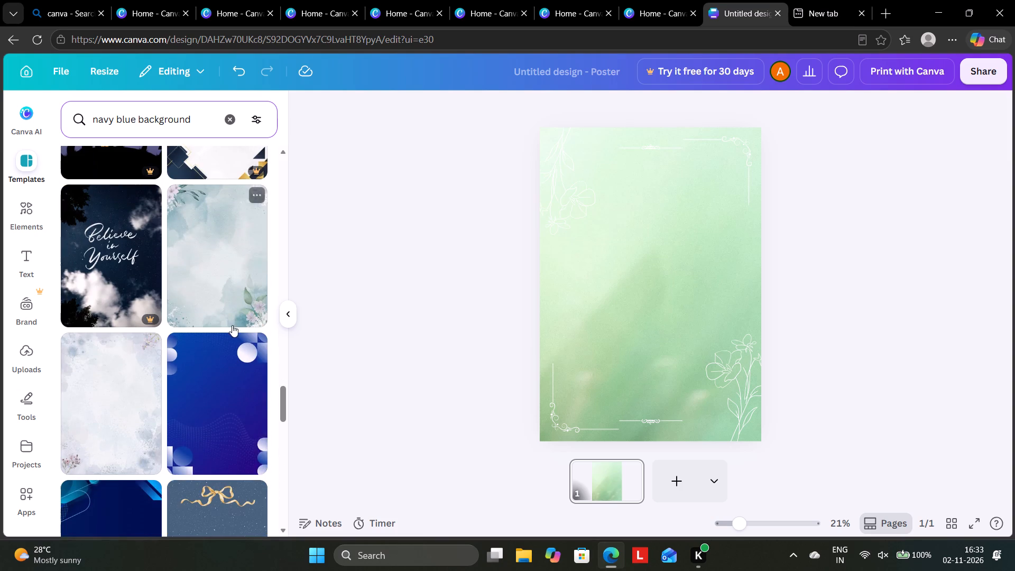
pyautogui.scroll(-1, 216, 328)
pyautogui.scroll(1, 148, 256)
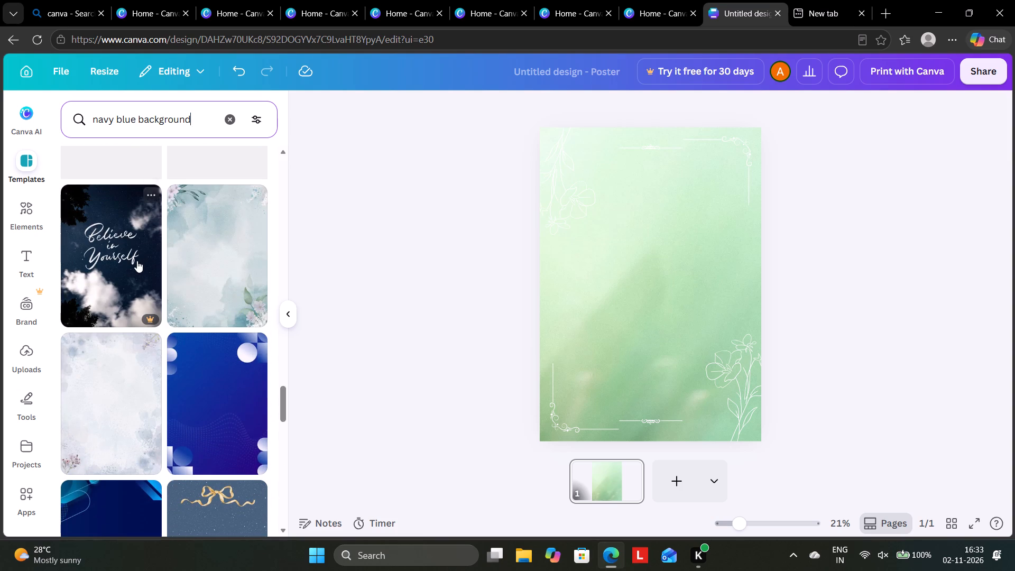
pyautogui.click(134, 406)
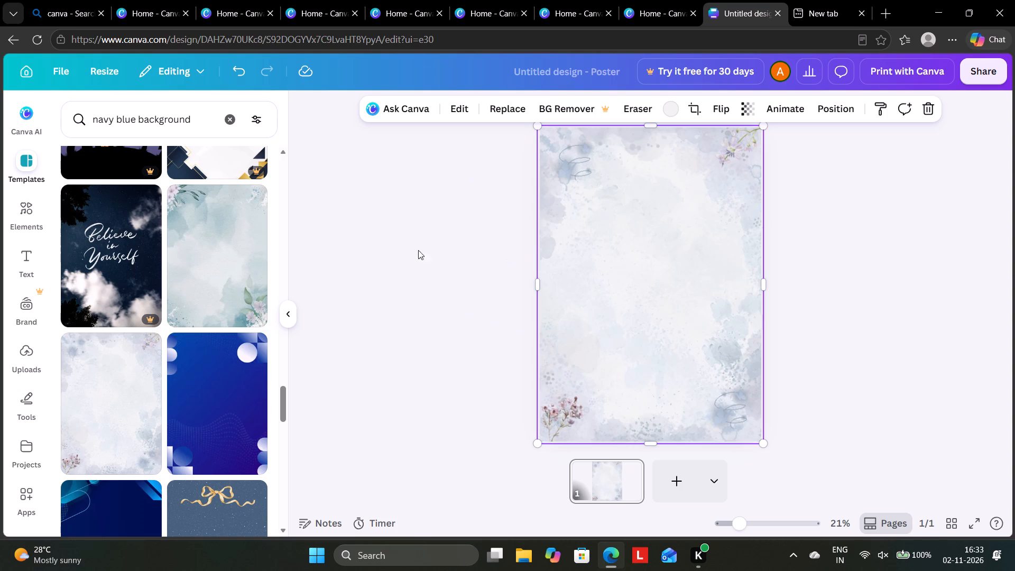
# Add a heading to the poster reading "SCIENCE EXPO" with "2026" on a second line.
pyautogui.click(24, 259)
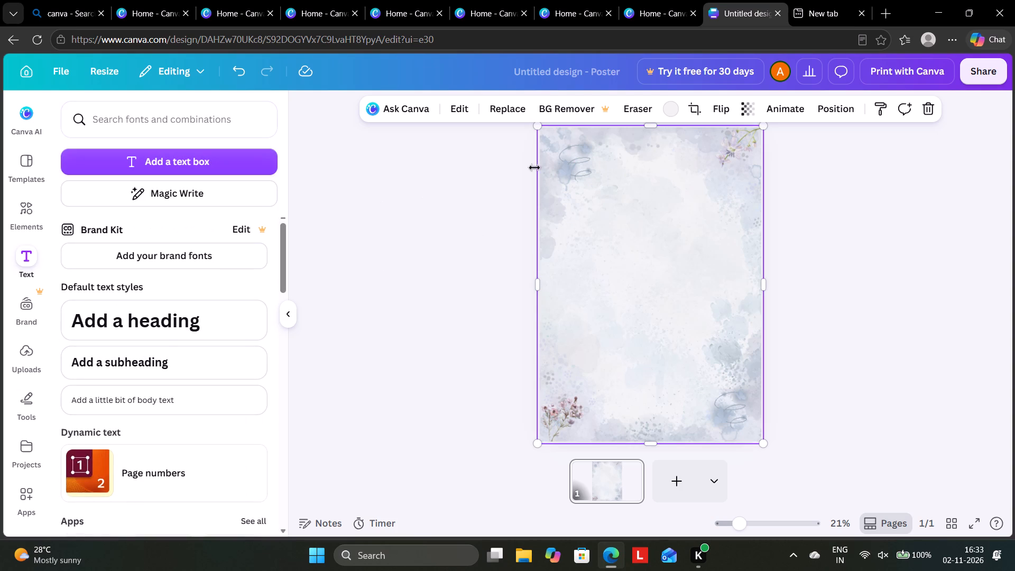
pyautogui.click(127, 318)
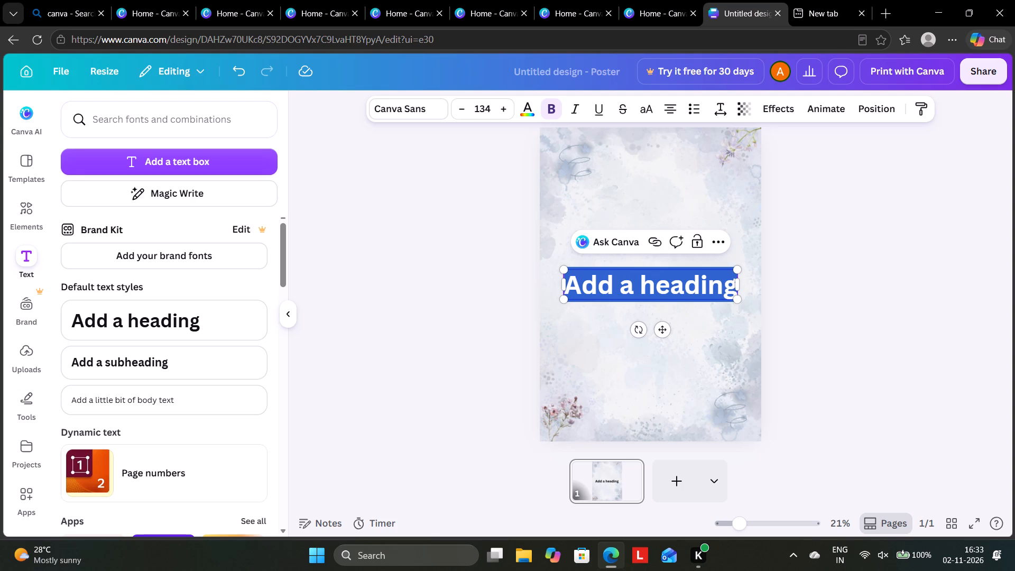
pyautogui.click(676, 284)
pyautogui.press('BackSpace')
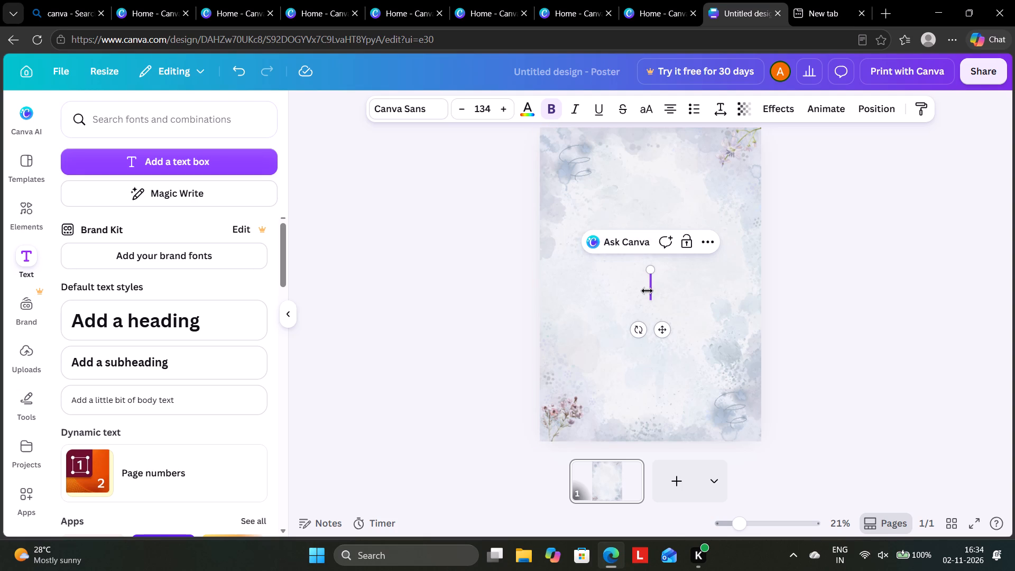
pyautogui.press('s')
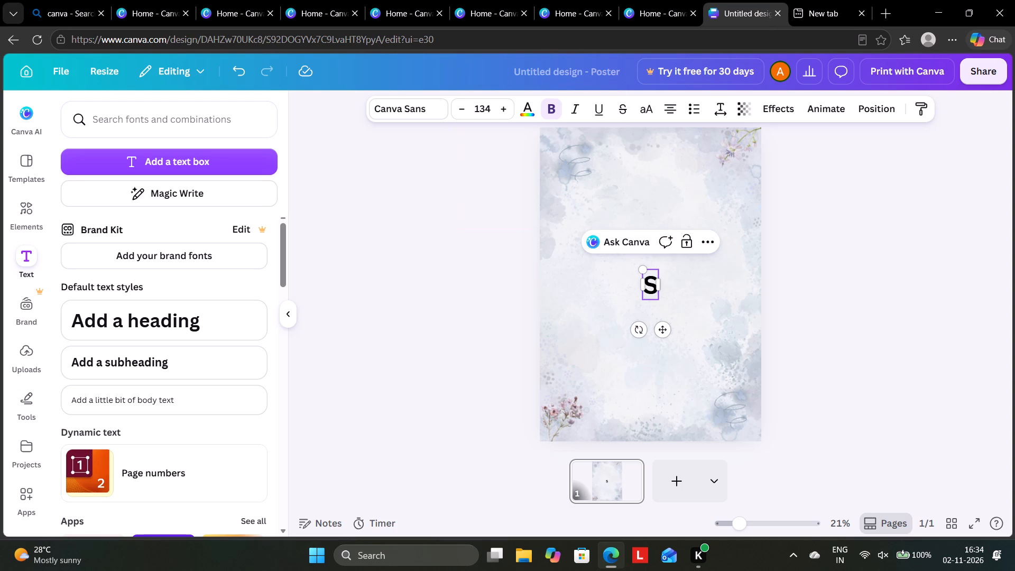
pyautogui.write('CIENCE')
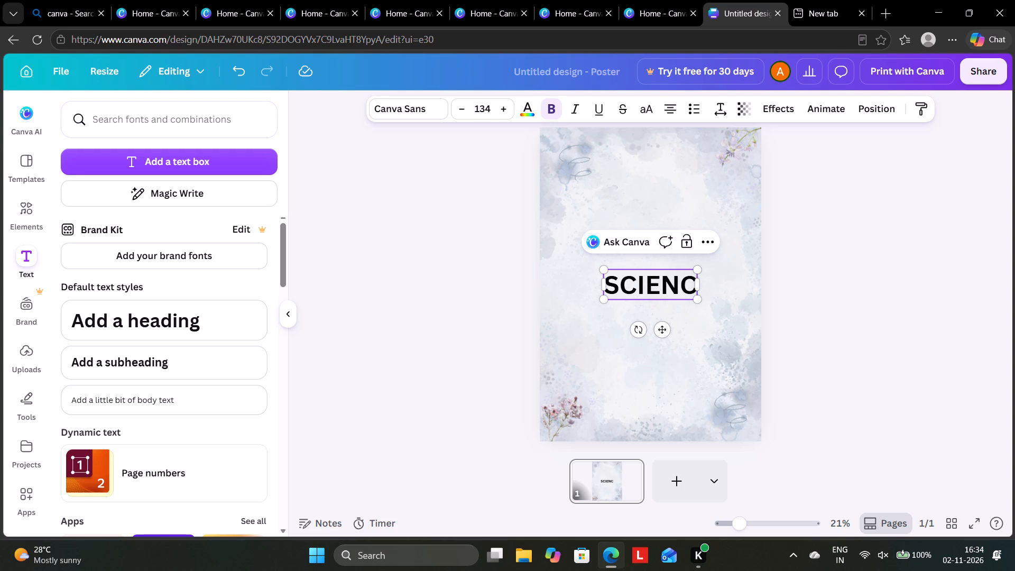
pyautogui.press('space')
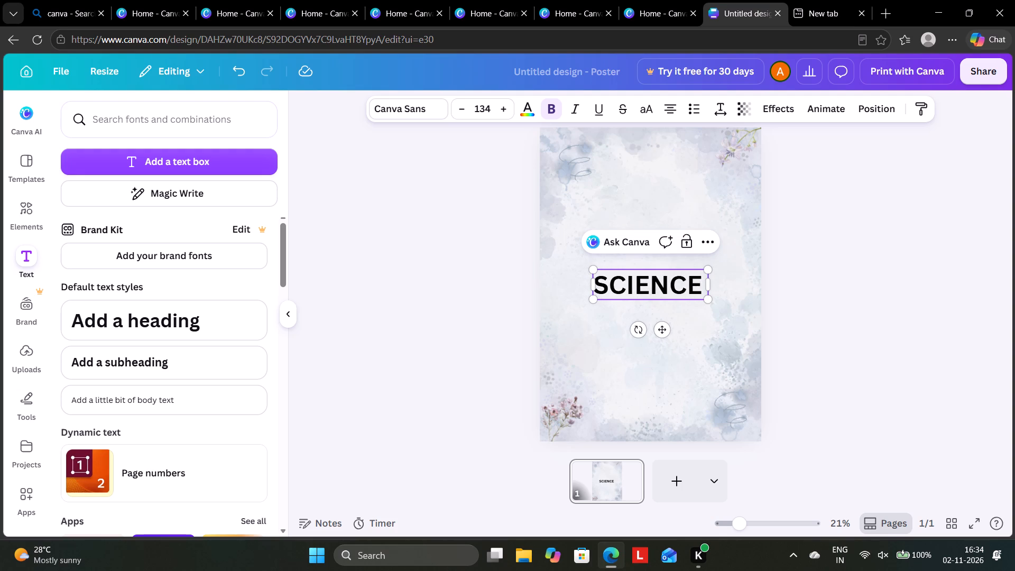
pyautogui.write('EXPO')
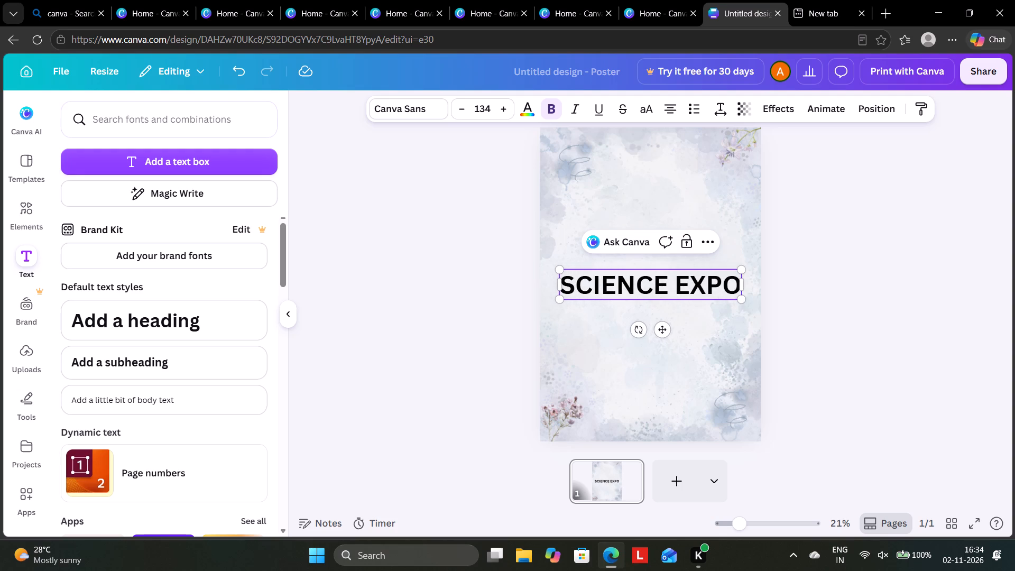
pyautogui.press('space')
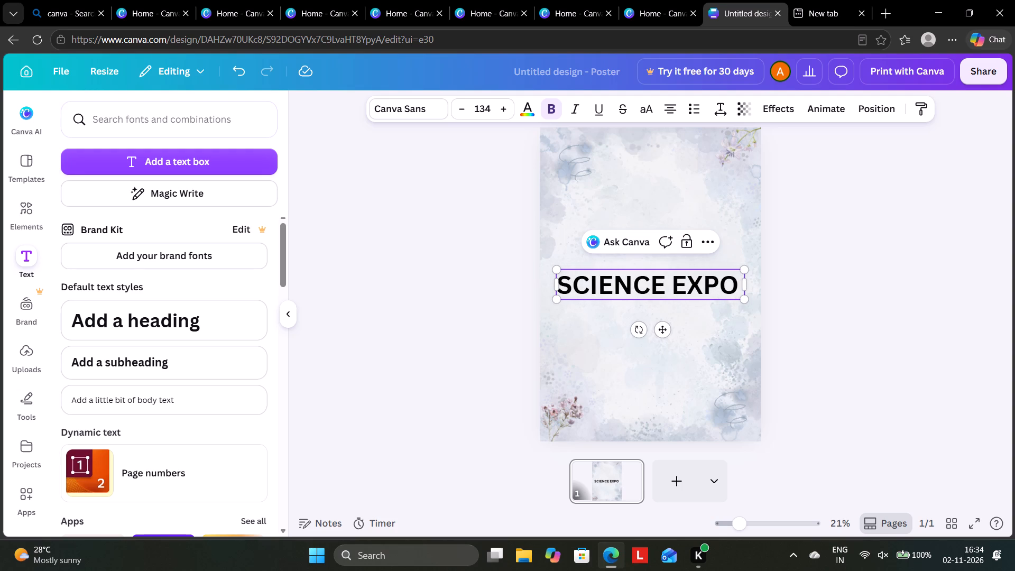
pyautogui.press('Return')
pyautogui.write('202')
pyautogui.press('6')
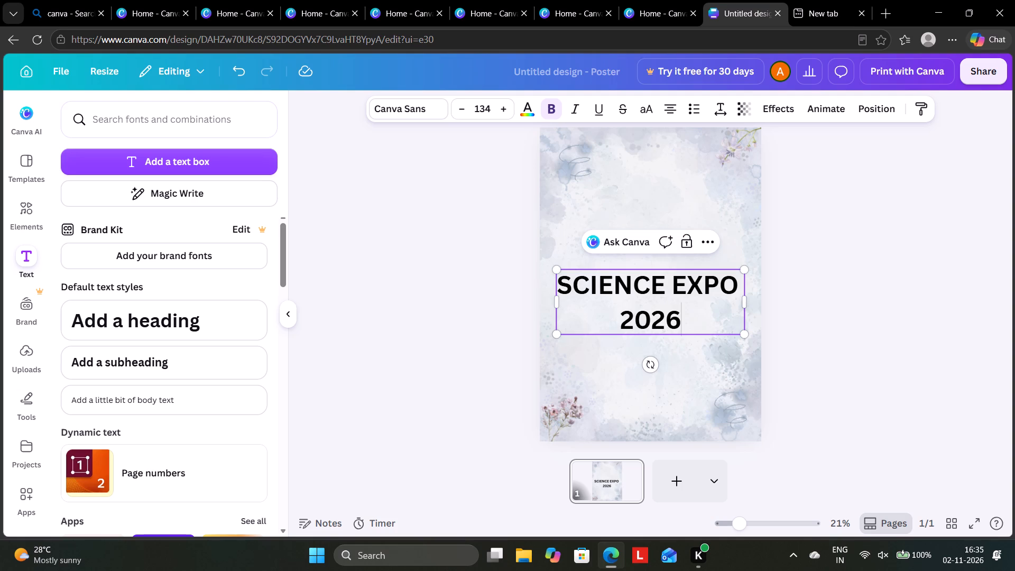
# Move the "SCIENCE EXPO 2026" heading up to the top edge of the poster, keeping it roughly centred.
pyautogui.moveTo(656, 336); pyautogui.dragTo(657, 294)
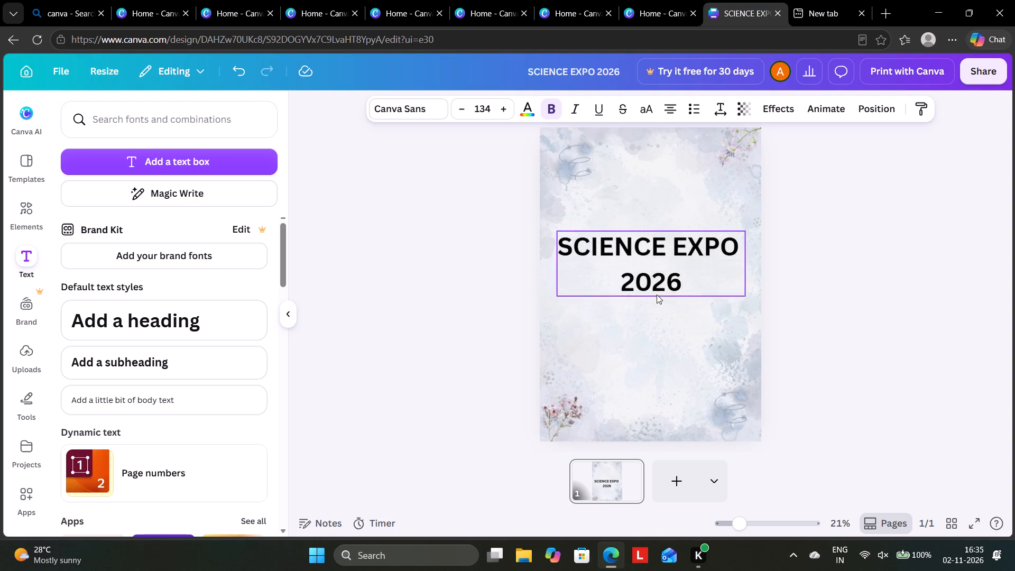
pyautogui.moveTo(657, 294); pyautogui.dragTo(657, 196)
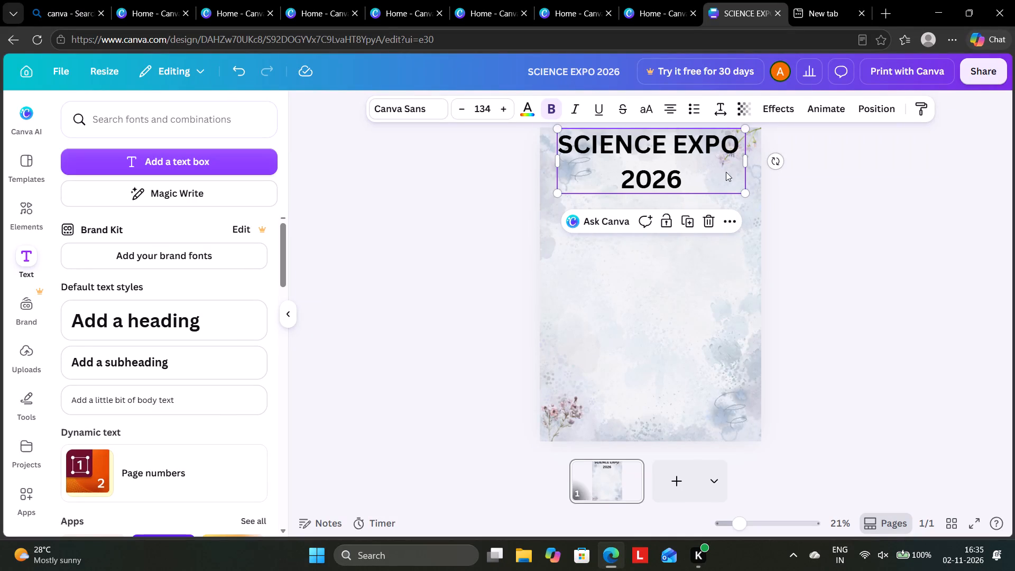
# Slightly reduce the font size of the "2026" line in the heading.
pyautogui.click(687, 174)
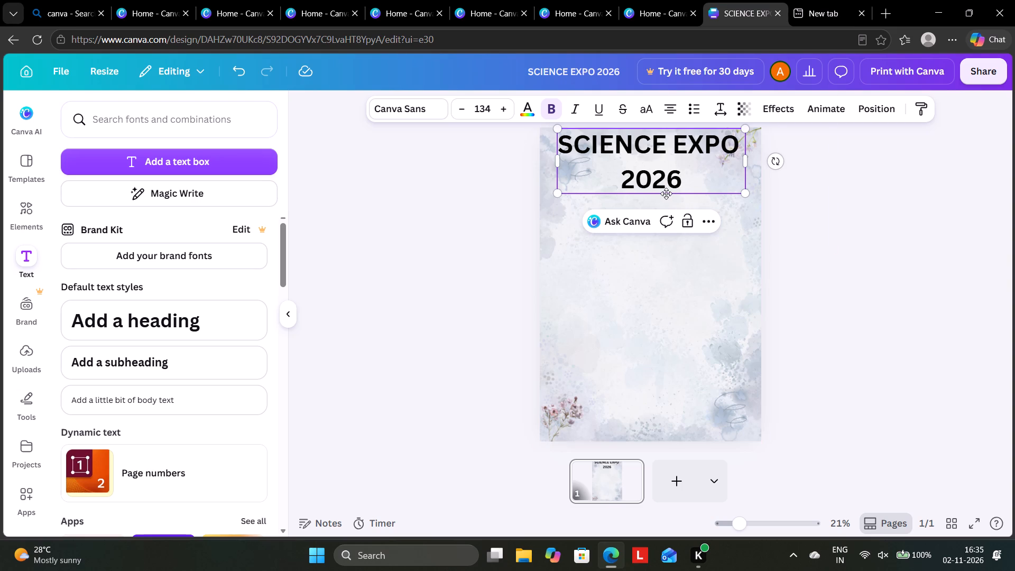
pyautogui.tripleClick(462, 106)
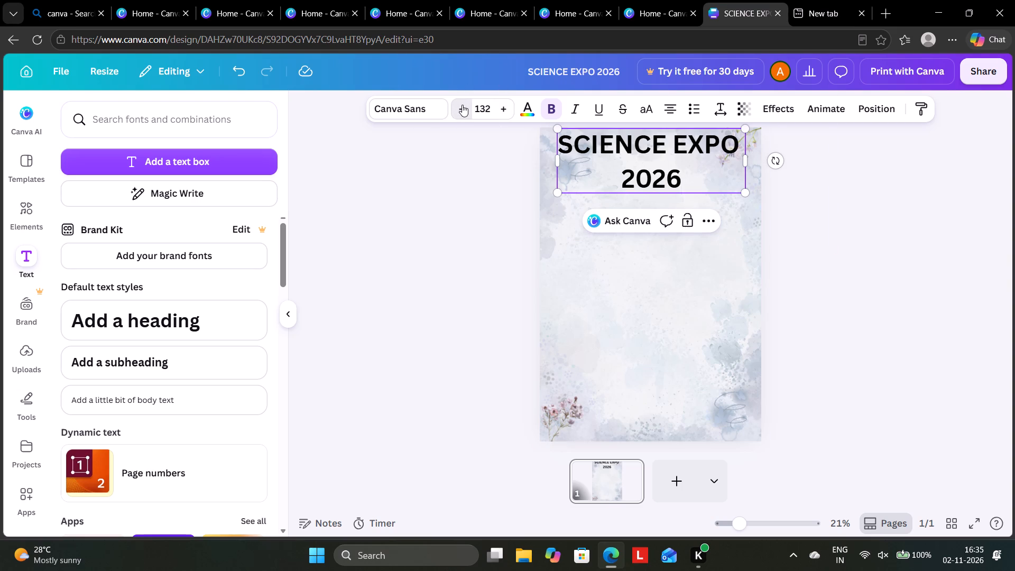
pyautogui.doubleClick(462, 105)
# Reduce the font size of the "SCIENCE EXPO" line in the heading to 100.
pyautogui.click(639, 144)
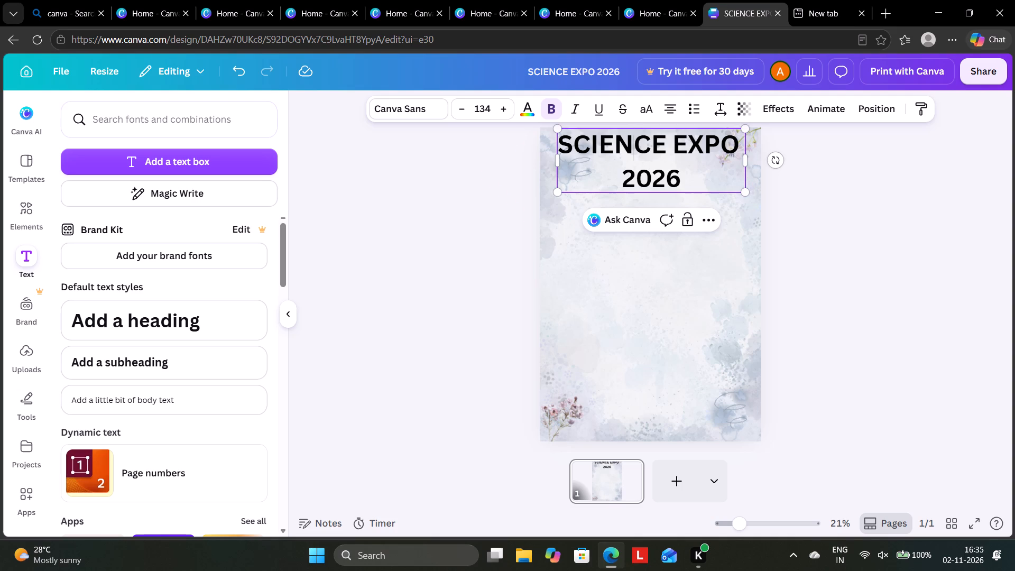
pyautogui.tripleClick(462, 106)
pyautogui.tripleClick(462, 106)
pyautogui.doubleClick(462, 106)
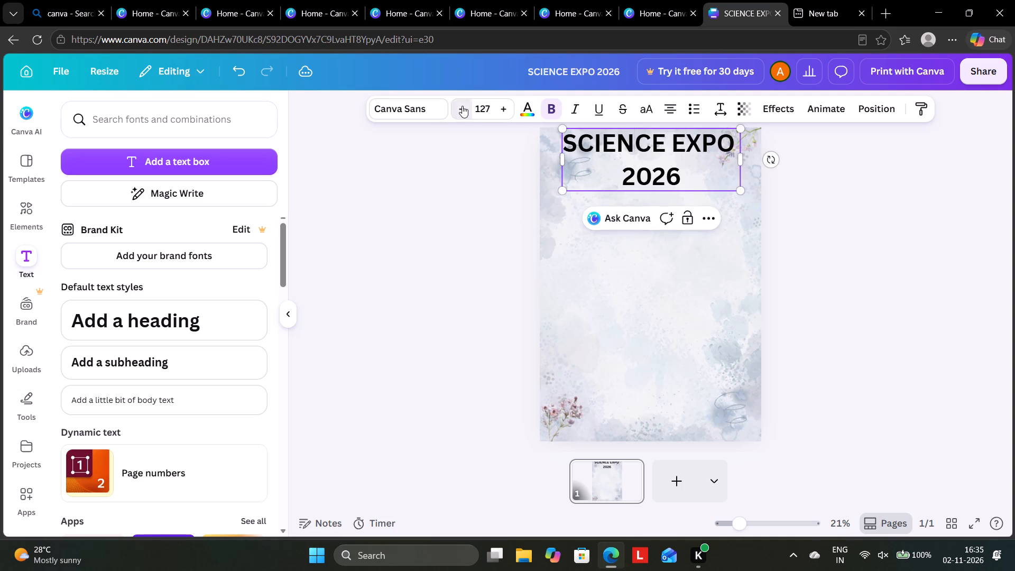
pyautogui.moveTo(462, 106); pyautogui.dragTo(464, 110)
pyautogui.doubleClick(464, 110)
pyautogui.tripleClick(462, 107)
pyautogui.tripleClick(460, 106)
pyautogui.tripleClick(459, 104)
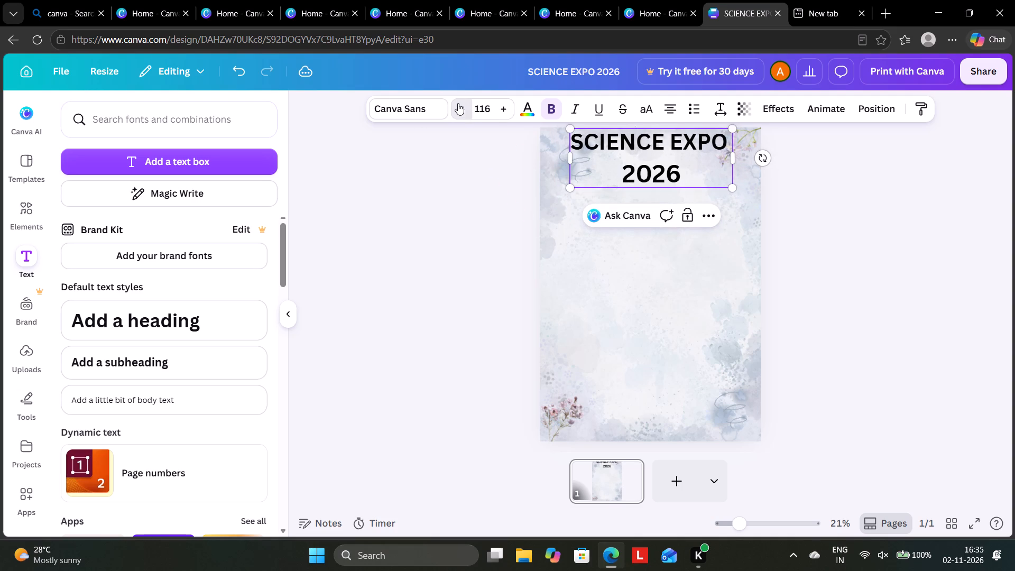
pyautogui.doubleClick(457, 103)
pyautogui.tripleClick(457, 103)
pyautogui.click(457, 103)
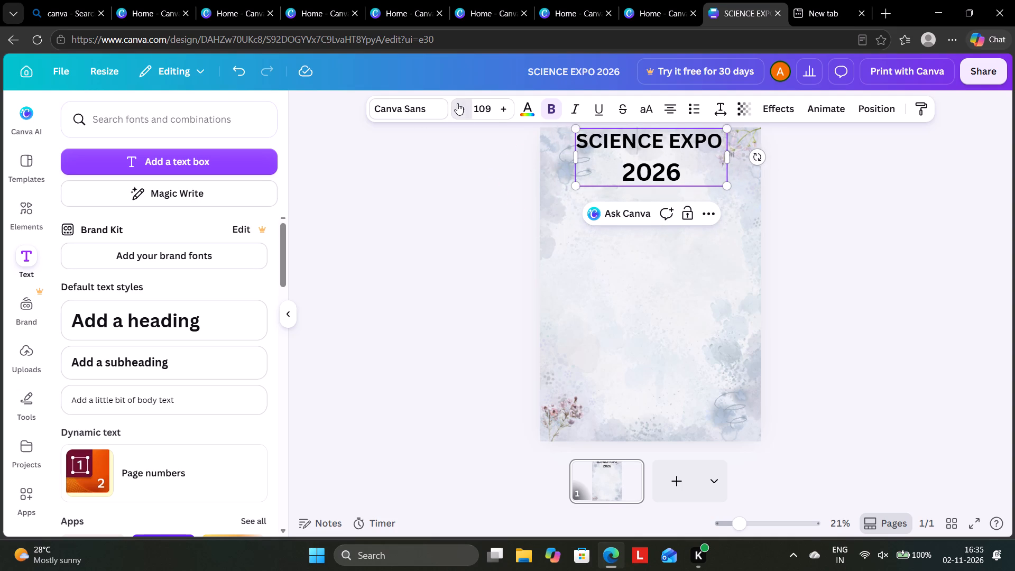
pyautogui.tripleClick(457, 103)
pyautogui.click(457, 103)
pyautogui.moveTo(457, 103); pyautogui.dragTo(454, 96)
pyautogui.click(451, 89)
pyautogui.click(447, 82)
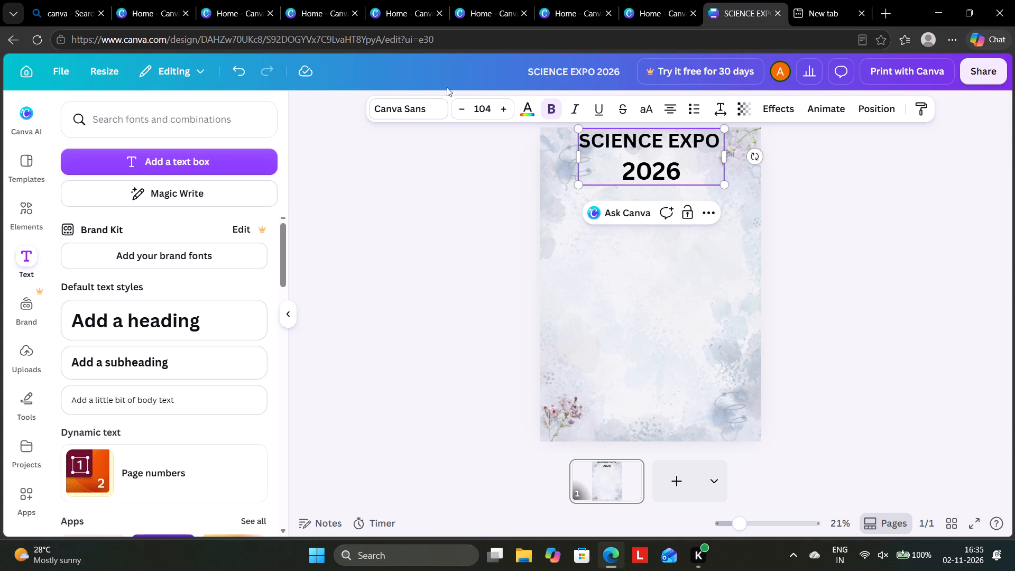
pyautogui.tripleClick(464, 108)
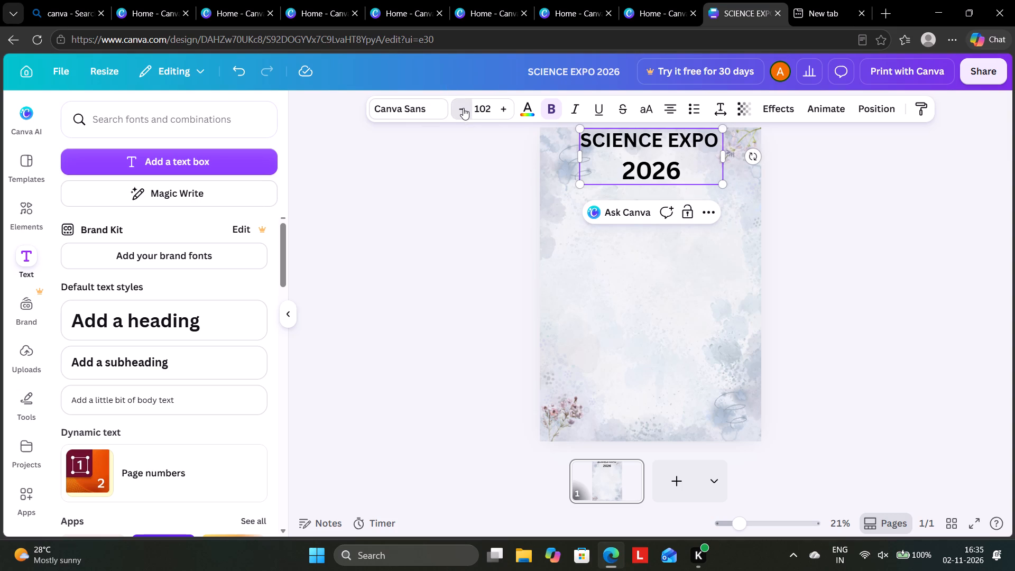
pyautogui.click(463, 108)
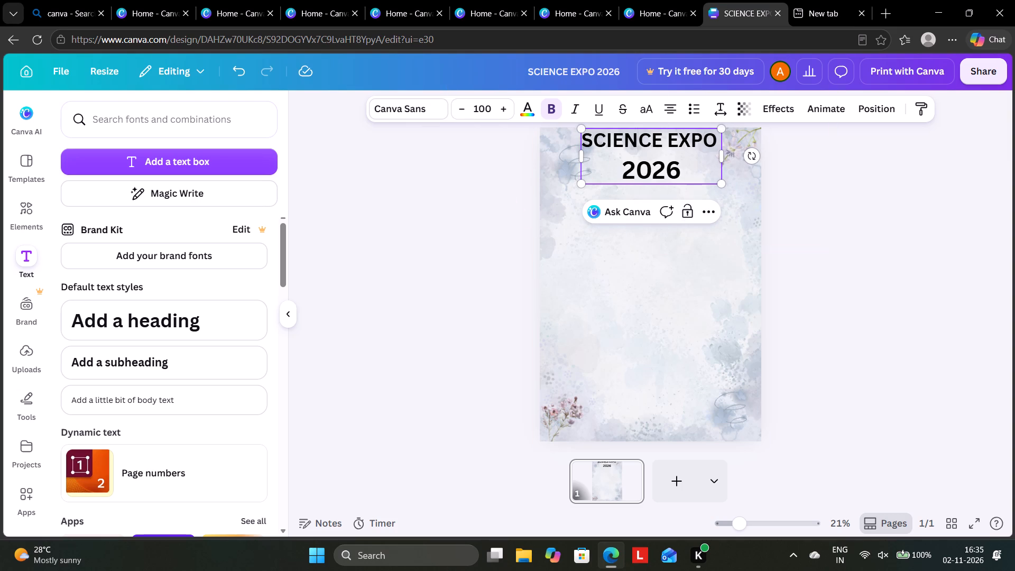
# Reduce the font size of the "2026" line in the heading to 120.
pyautogui.click(650, 168)
pyautogui.tripleClick(460, 107)
pyautogui.tripleClick(460, 107)
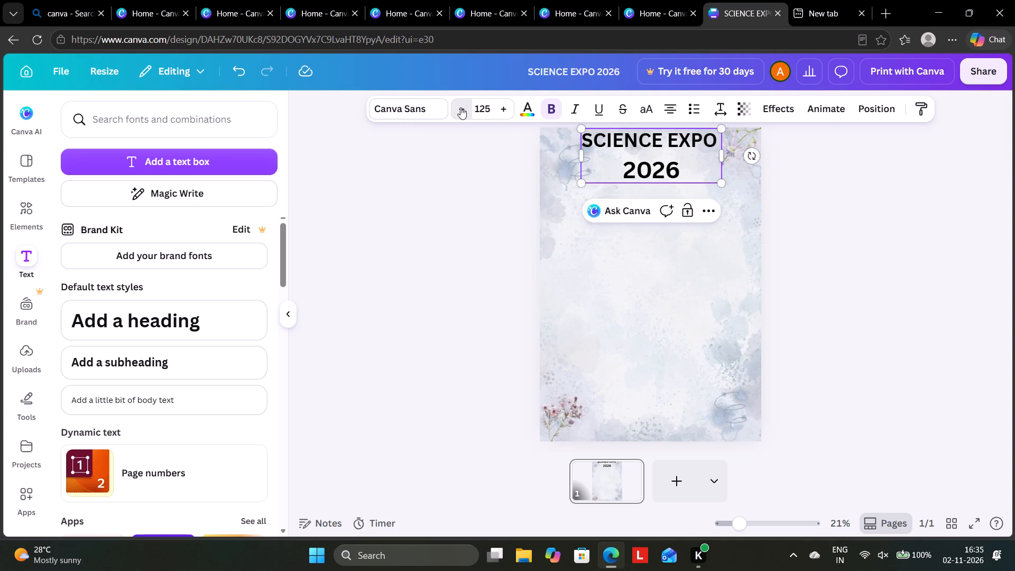
pyautogui.doubleClick(460, 107)
pyautogui.click(458, 106)
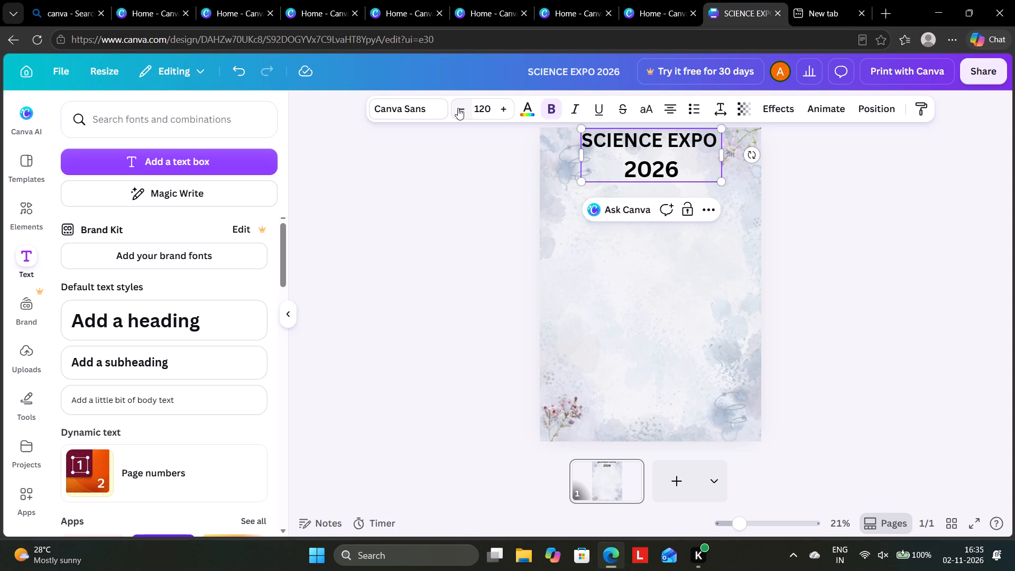
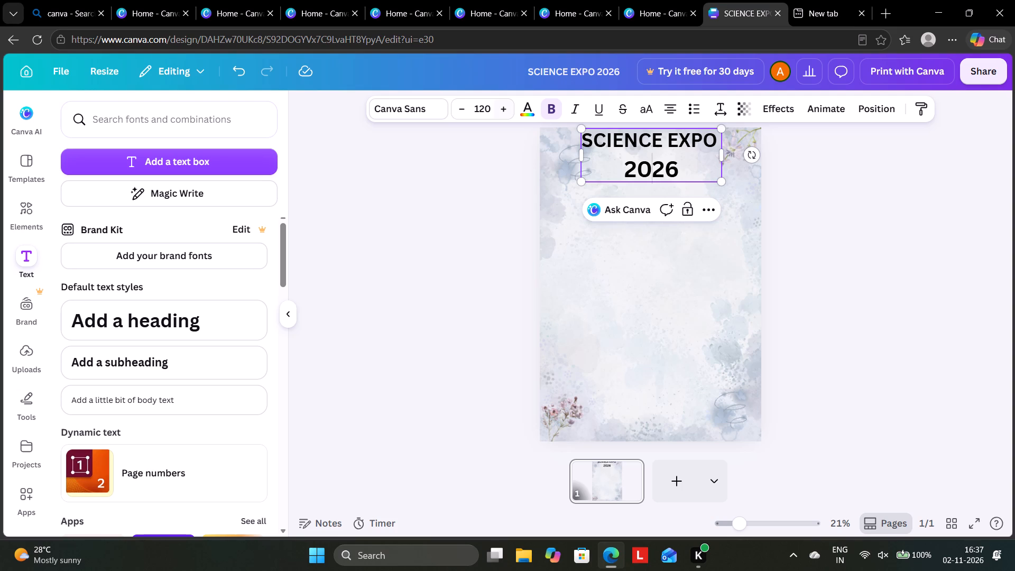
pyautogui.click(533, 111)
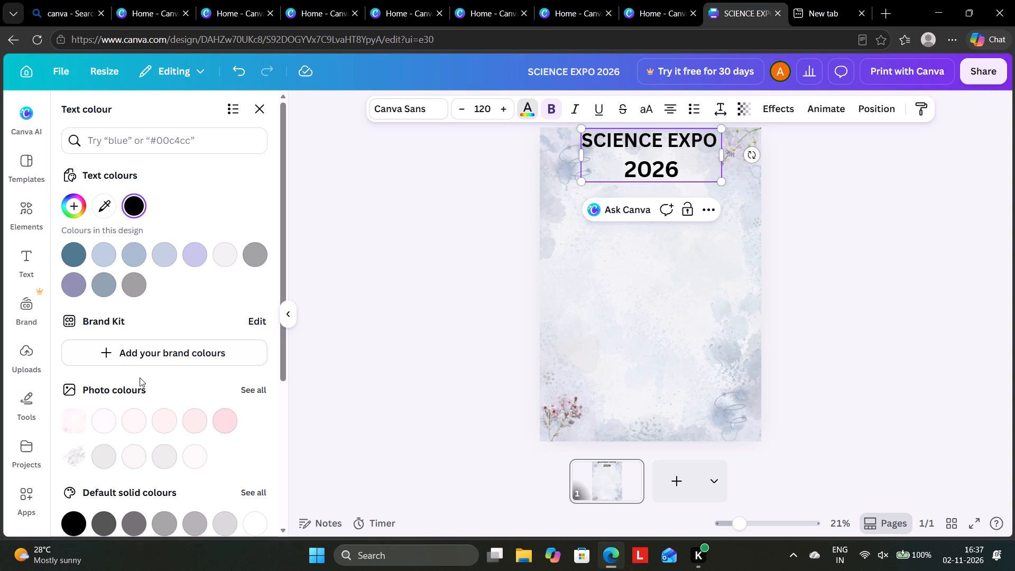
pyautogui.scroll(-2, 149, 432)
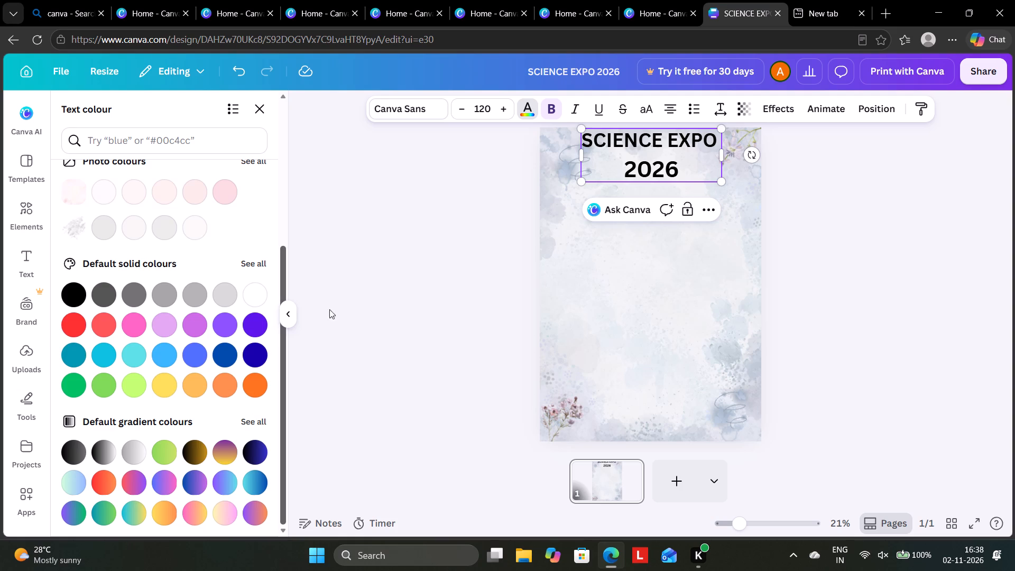
# Reduce the font size of the "2026" line in the heading to 115.
pyautogui.tripleClick(457, 109)
pyautogui.doubleClick(457, 109)
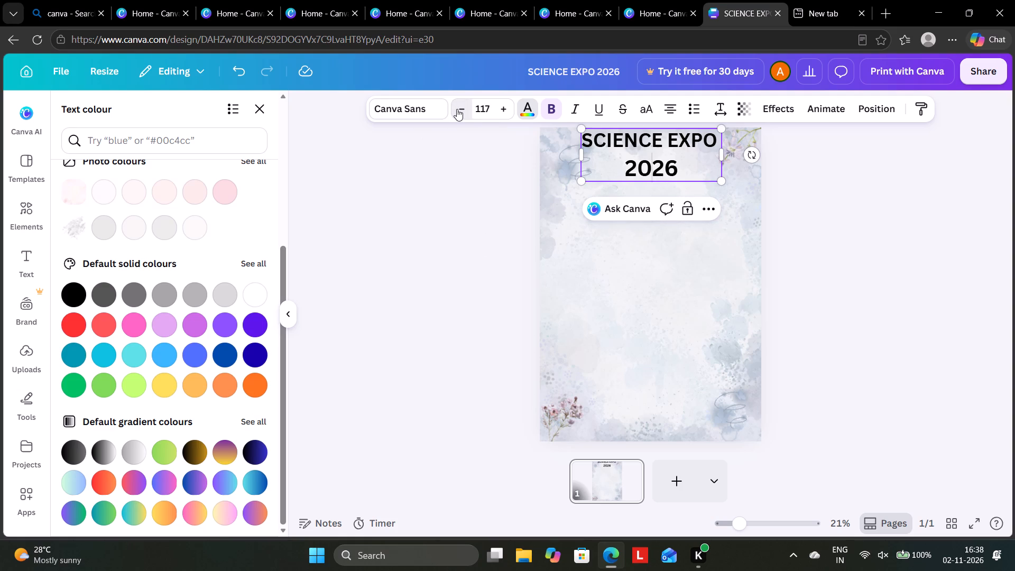
pyautogui.click(615, 144)
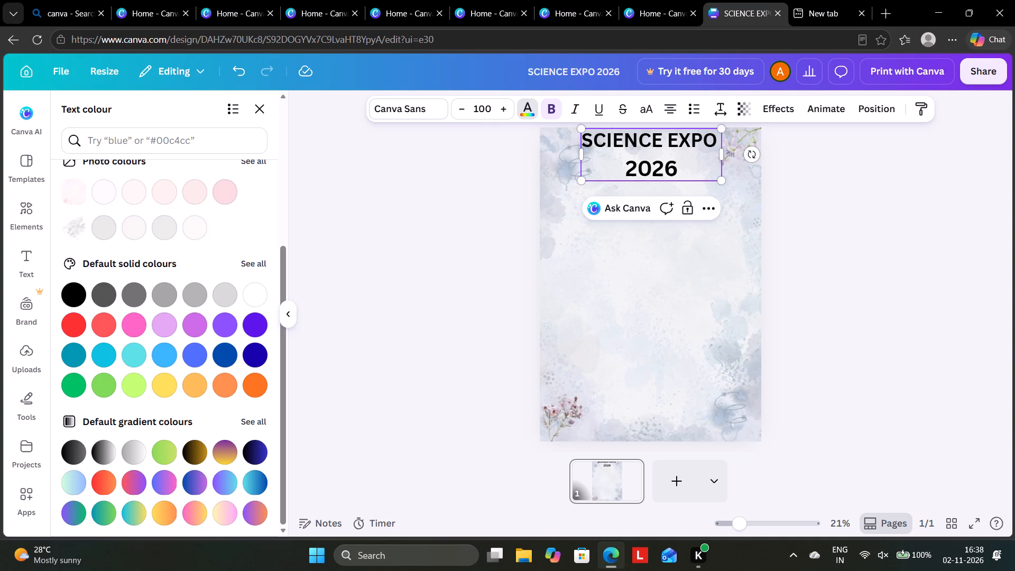
pyautogui.click(686, 141)
pyautogui.click(527, 110)
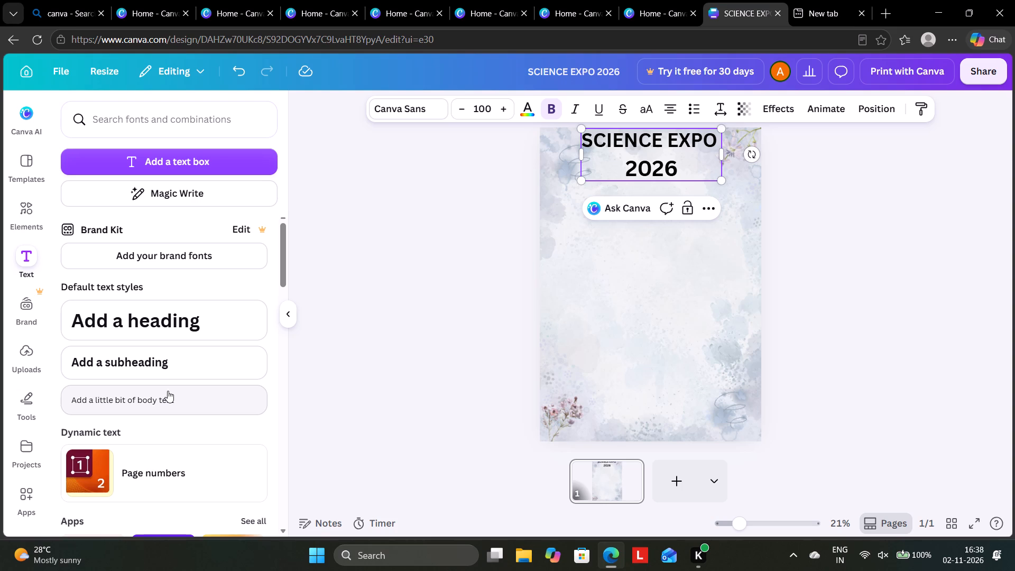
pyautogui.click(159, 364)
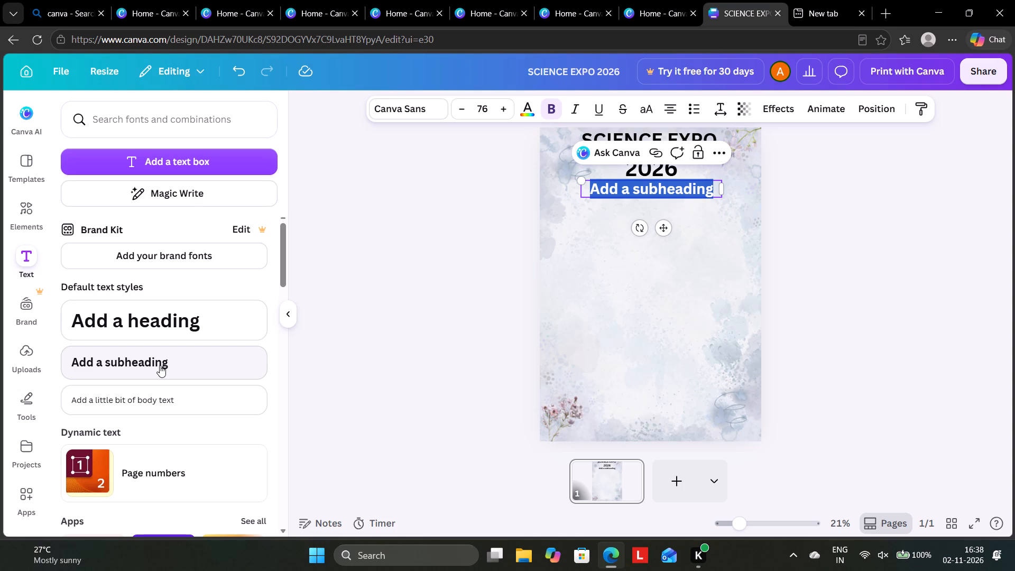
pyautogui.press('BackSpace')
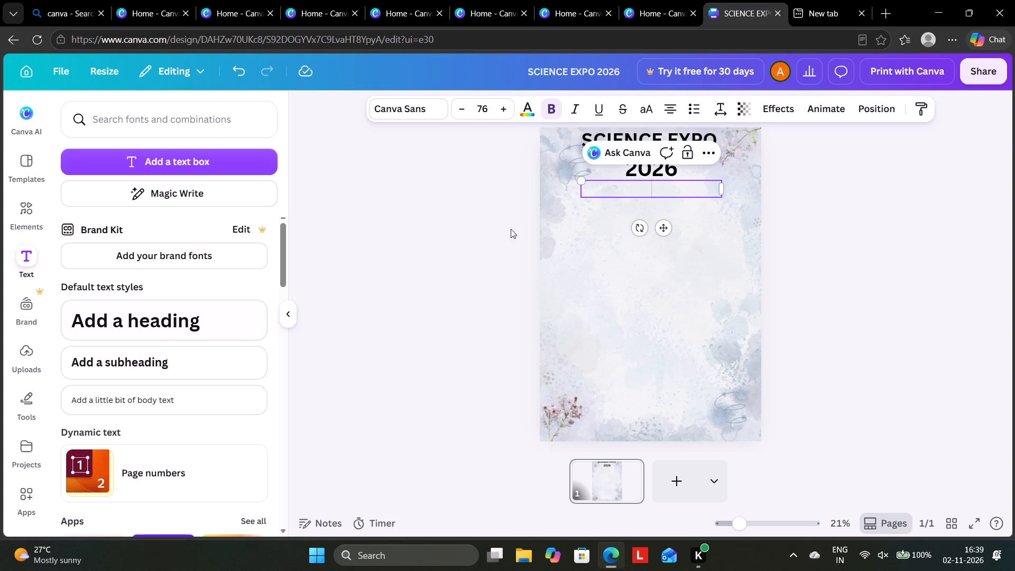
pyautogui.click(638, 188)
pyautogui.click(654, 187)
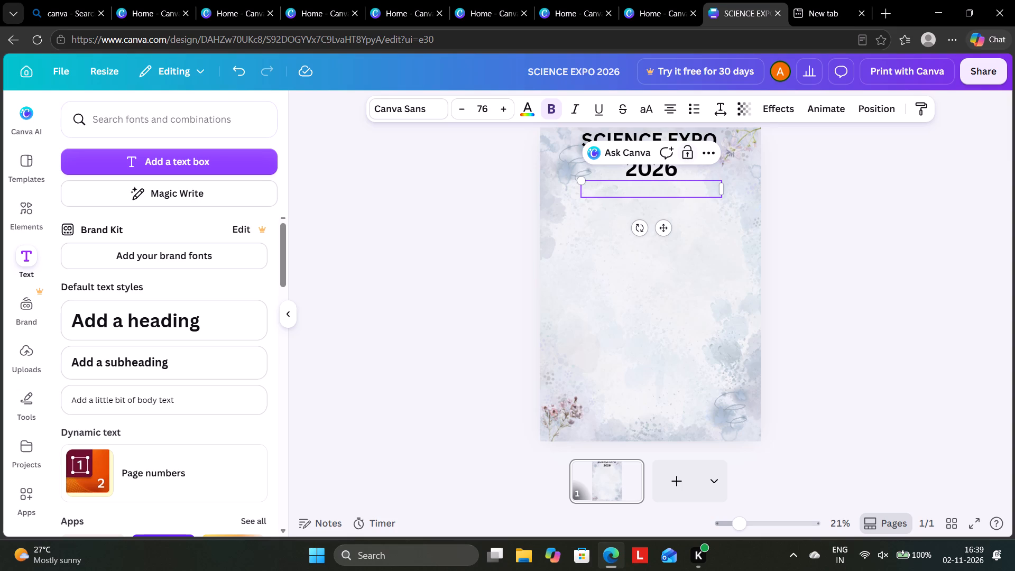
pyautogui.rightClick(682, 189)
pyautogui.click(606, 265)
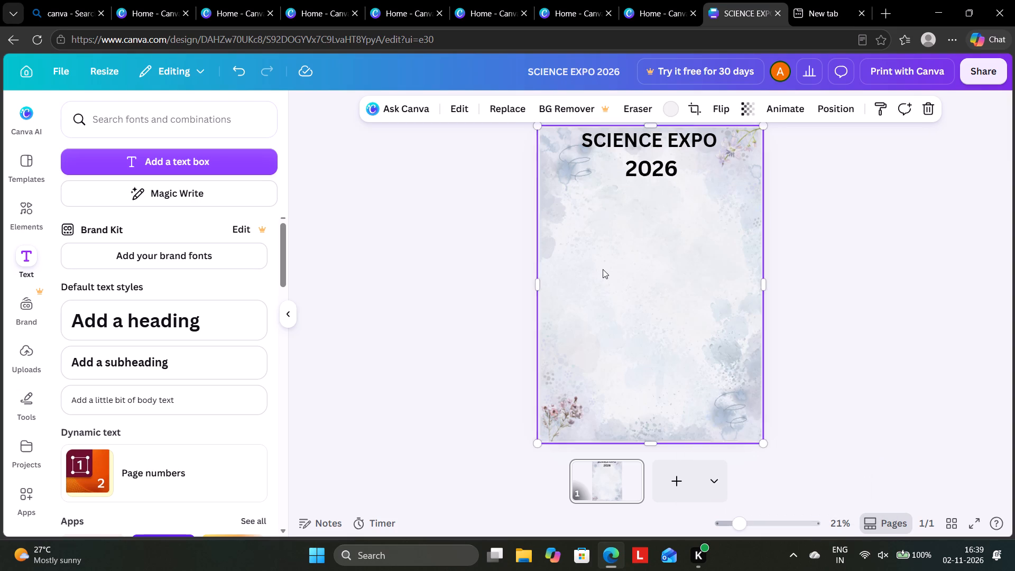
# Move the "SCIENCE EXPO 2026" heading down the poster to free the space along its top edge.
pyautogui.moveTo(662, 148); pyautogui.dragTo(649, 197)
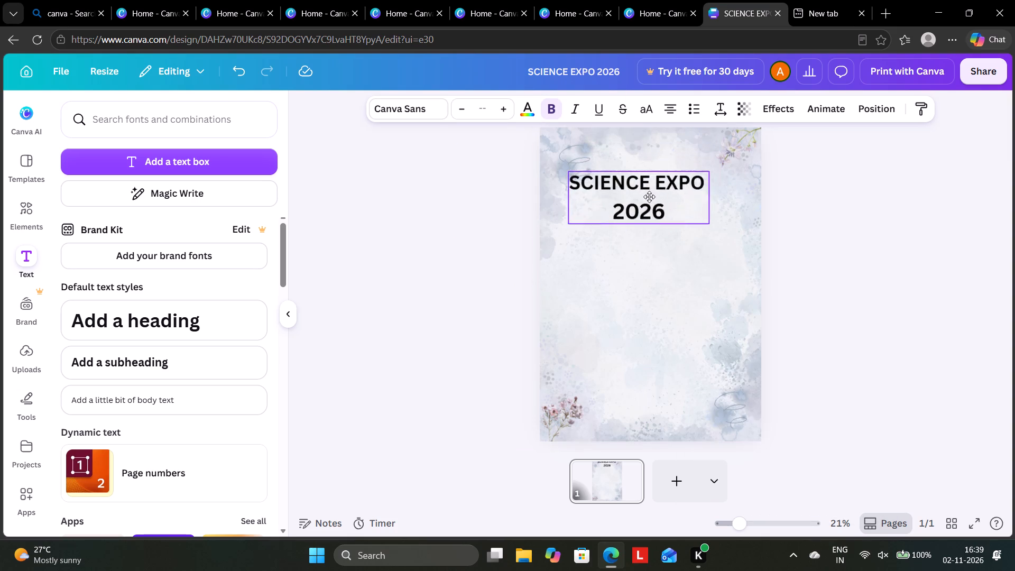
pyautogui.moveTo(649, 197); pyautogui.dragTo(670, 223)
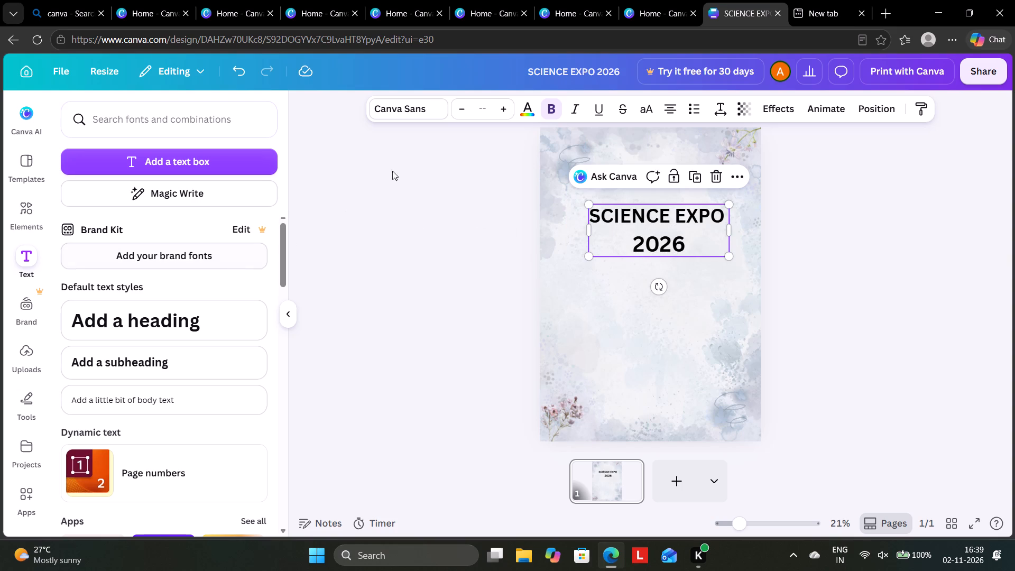
# Add a body text box and place it at the poster's top edge, roughly centred above the heading.
pyautogui.click(150, 395)
pyautogui.click(177, 401)
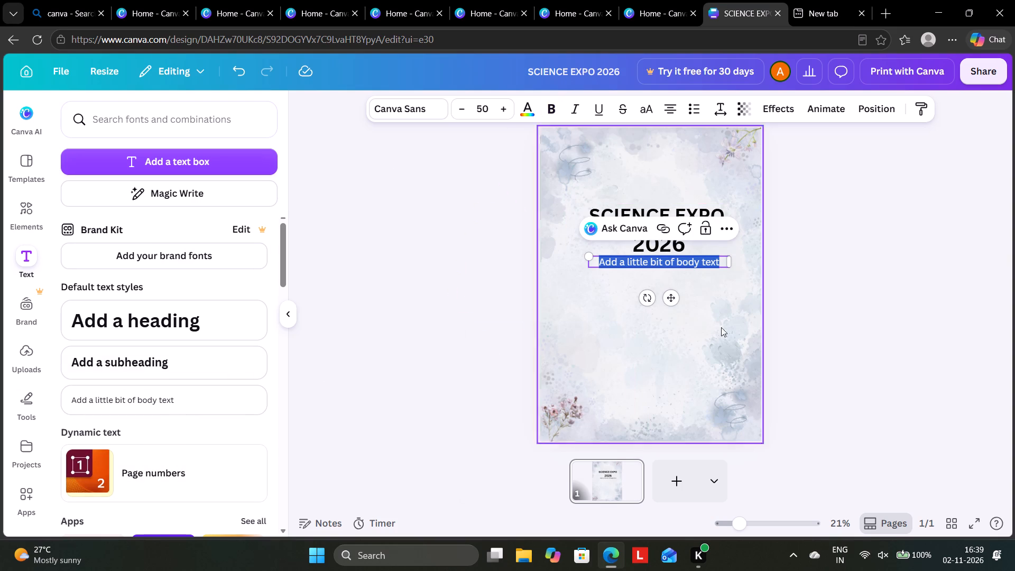
pyautogui.click(675, 264)
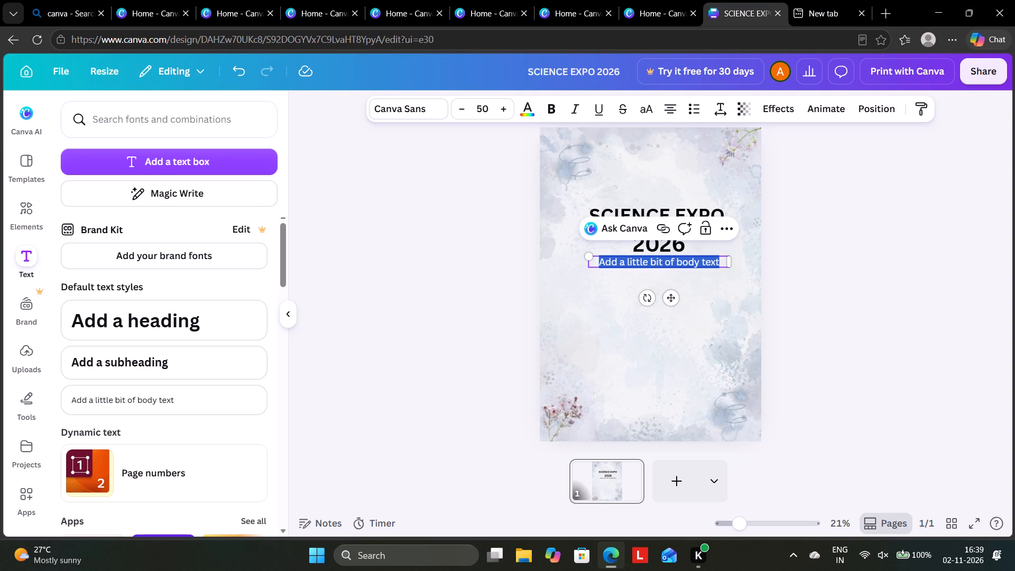
pyautogui.click(674, 264)
pyautogui.moveTo(672, 305); pyautogui.dragTo(666, 180)
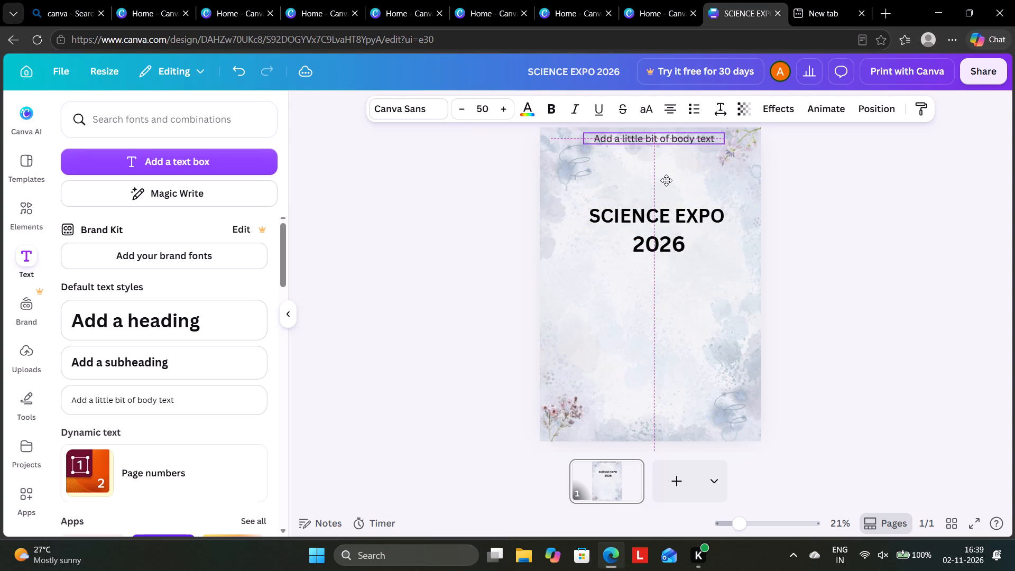
pyautogui.moveTo(666, 180); pyautogui.dragTo(662, 180)
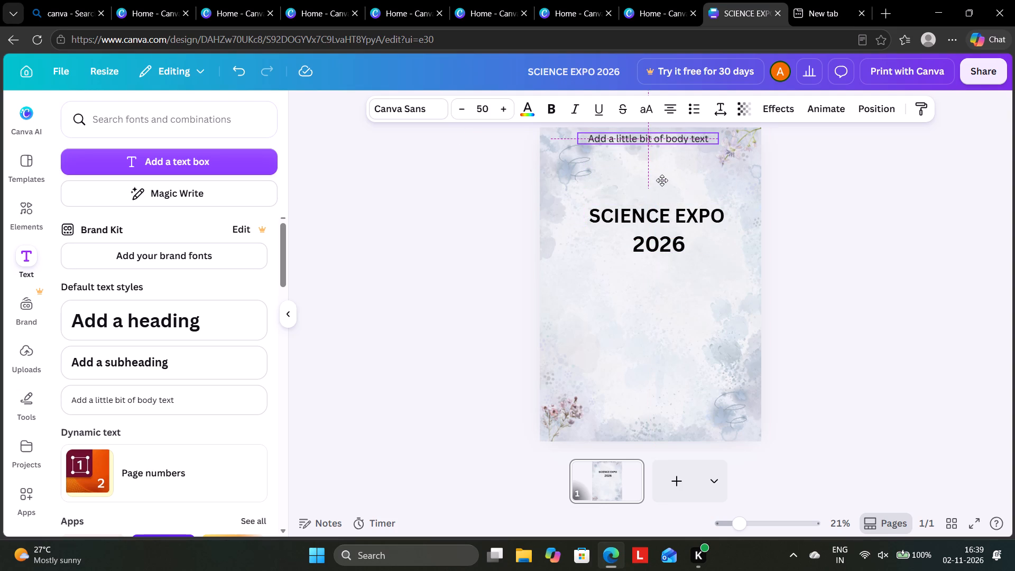
pyautogui.moveTo(662, 180); pyautogui.dragTo(662, 179)
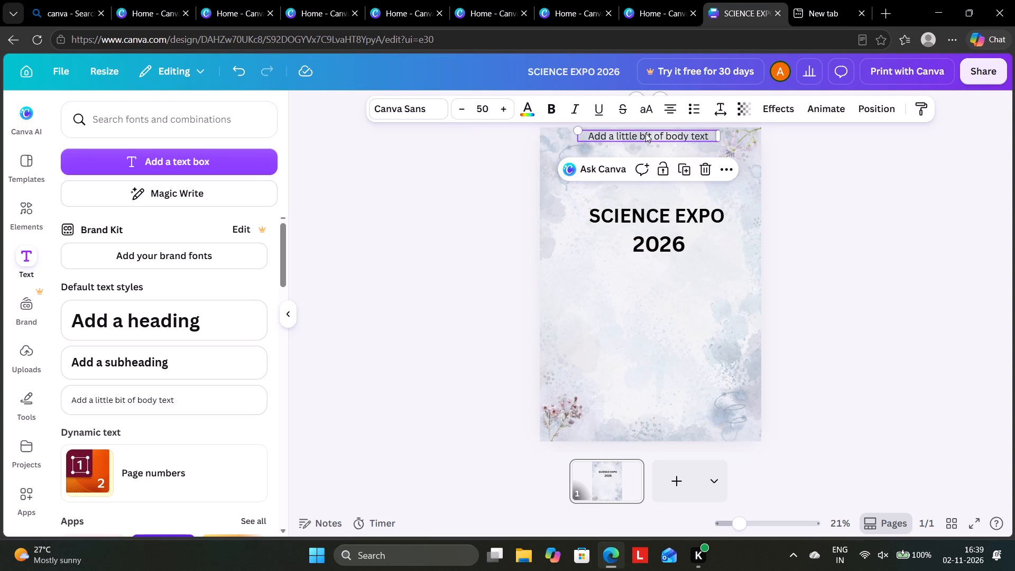
# Replace the placeholder body text at the top of the poster with "INNOVATE . EXPLORE . DISCOVER".
pyautogui.click(645, 132)
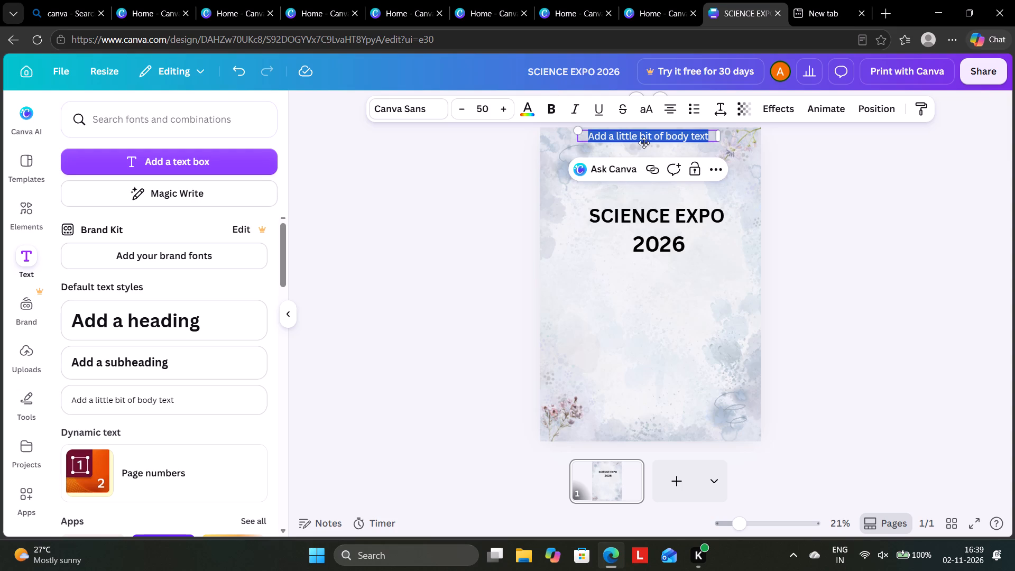
pyautogui.press('BackSpace')
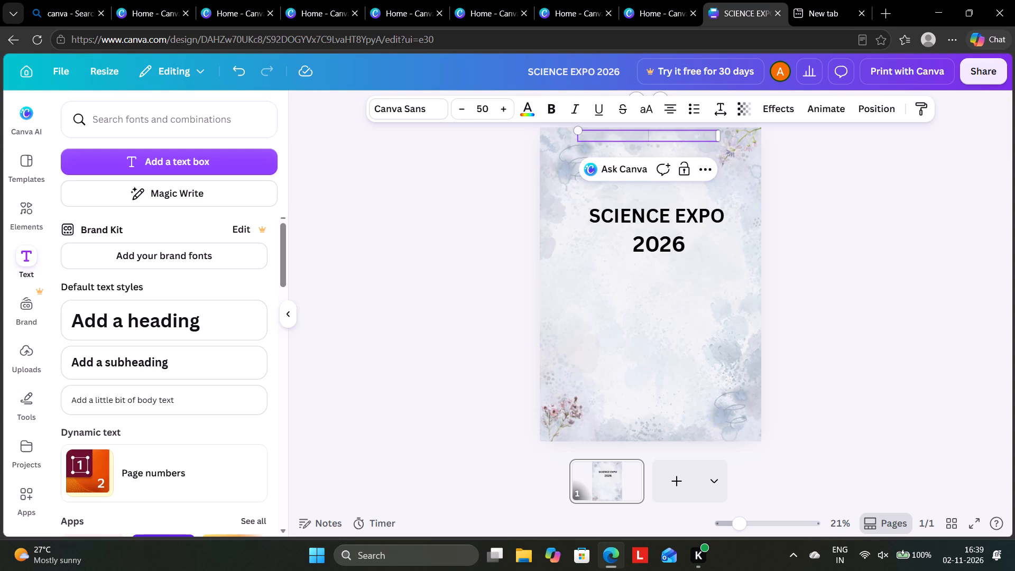
pyautogui.write('INNO')
pyautogui.write('VATE')
pyautogui.press('space')
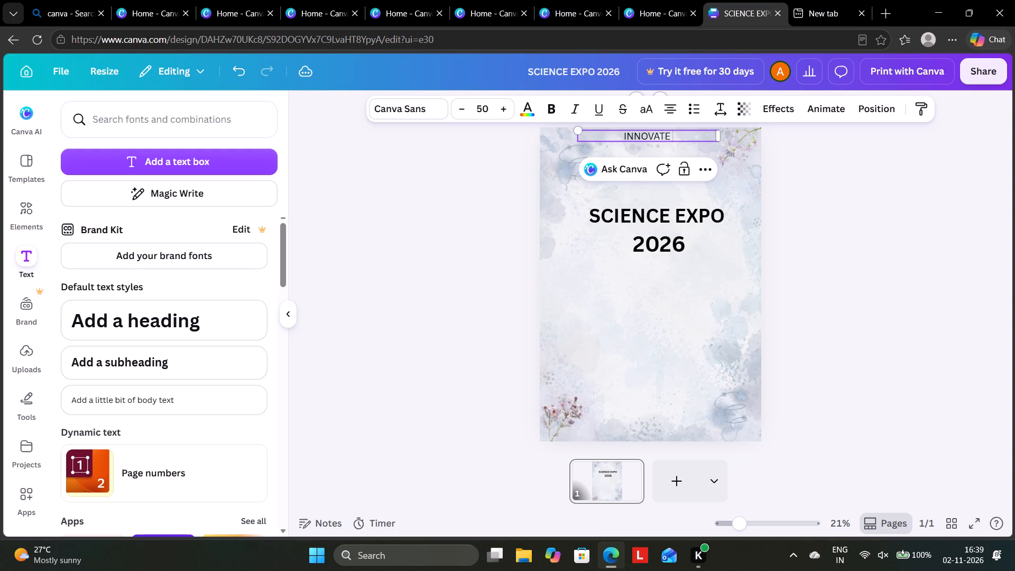
pyautogui.write('.')
pyautogui.press('space')
pyautogui.press('space')
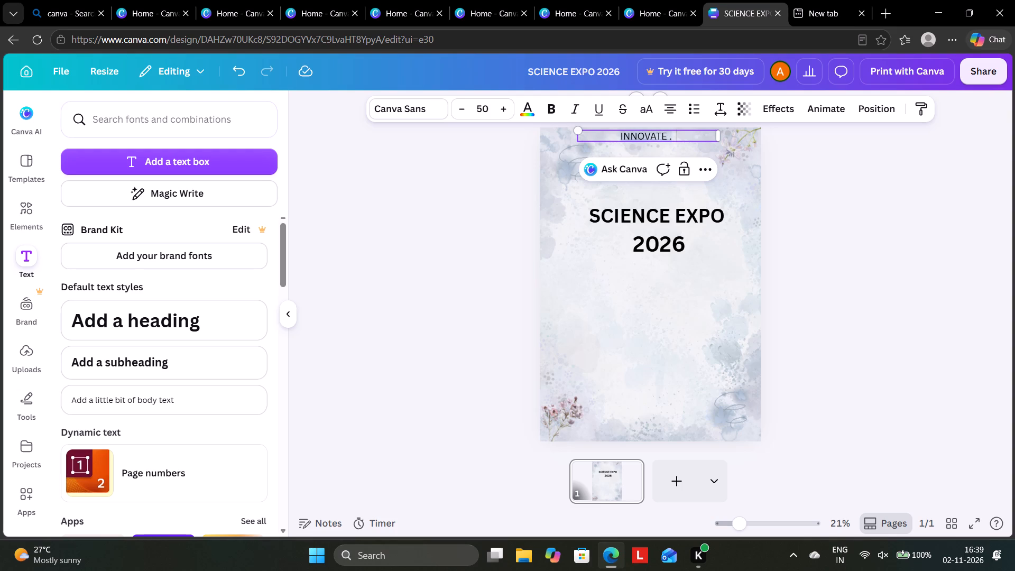
pyautogui.press('e')
pyautogui.press('c')
pyautogui.press('BackSpace')
pyautogui.write('XPLORE')
pyautogui.press('space')
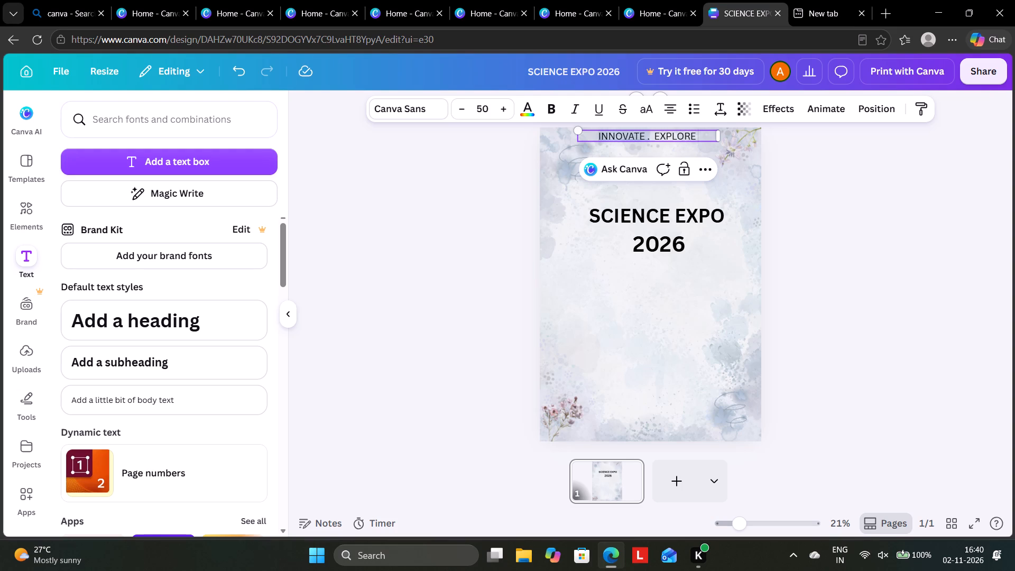
pyautogui.write('.')
pyautogui.press('space')
pyautogui.press('space')
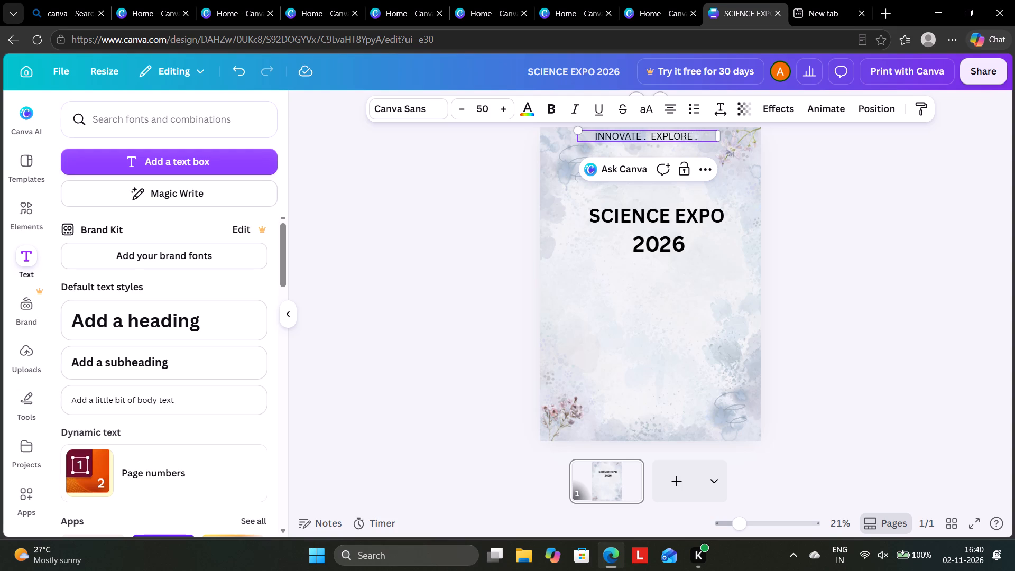
pyautogui.write('DIS')
pyautogui.write('COVER')
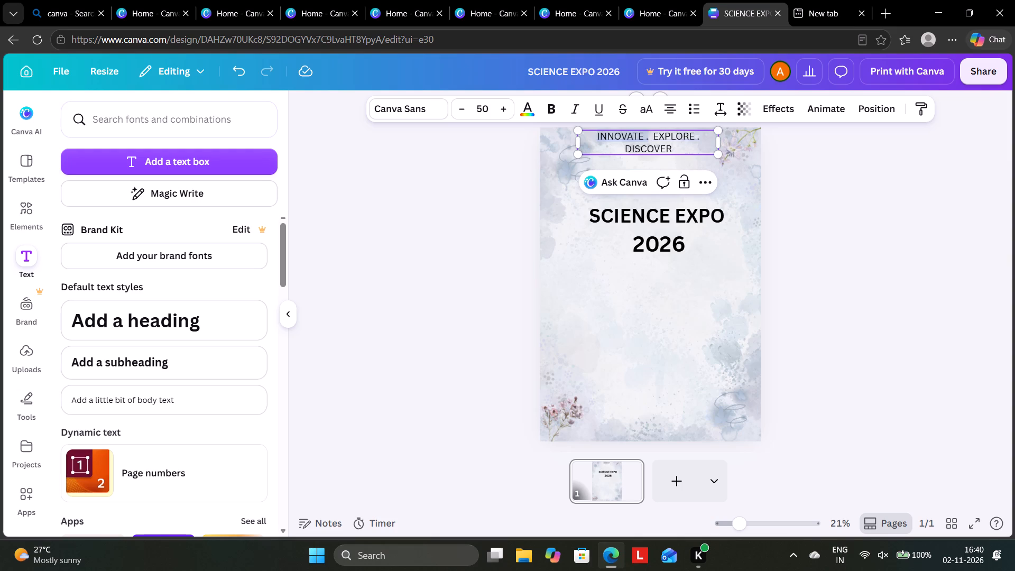
# Reduce the font size of the "INNOVATE . EXPLORE . DISCOVER" tagline to 40.
pyautogui.click(472, 109)
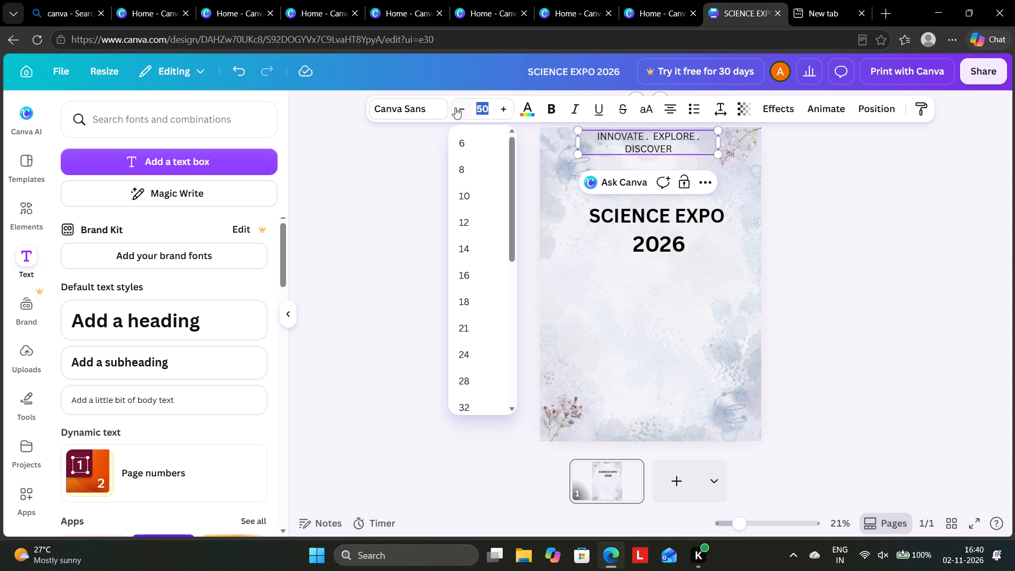
pyautogui.click(459, 104)
pyautogui.tripleClick(459, 103)
pyautogui.tripleClick(459, 103)
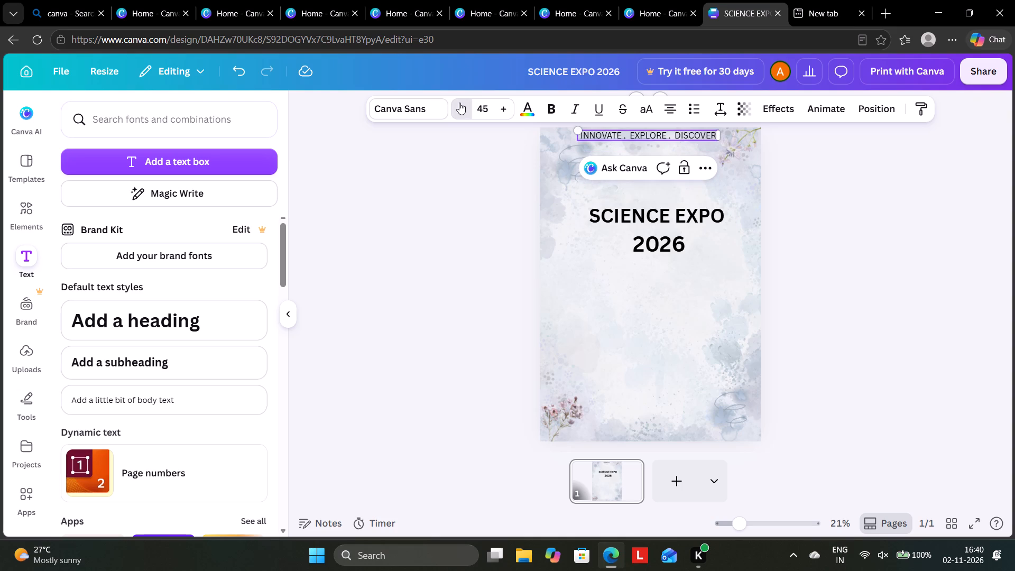
pyautogui.tripleClick(459, 103)
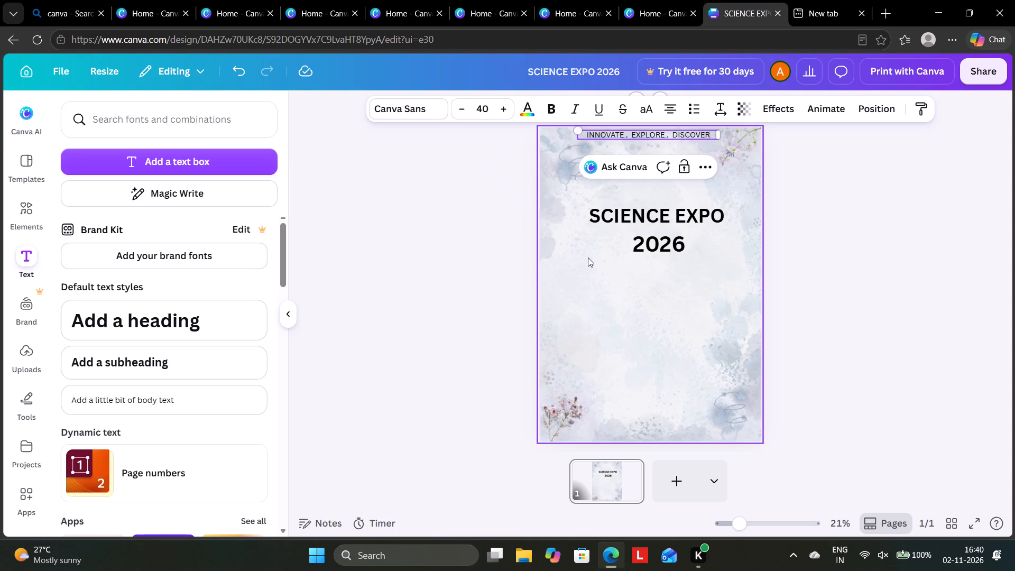
# Move the "SCIENCE EXPO 2026" heading up to sit just beneath the tagline, aligned with it.
pyautogui.click(666, 222)
pyautogui.moveTo(646, 207); pyautogui.dragTo(636, 150)
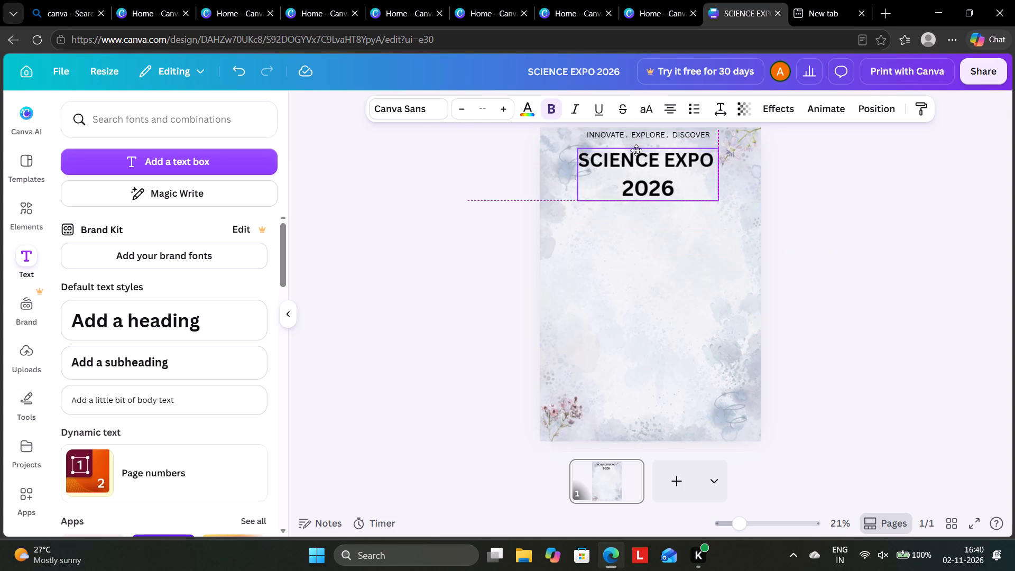
pyautogui.moveTo(636, 150); pyautogui.dragTo(634, 148)
# Make the "INNOVATE . EXPLORE . DISCOVER" tagline bold.
pyautogui.moveTo(623, 125); pyautogui.dragTo(622, 133)
pyautogui.click(627, 134)
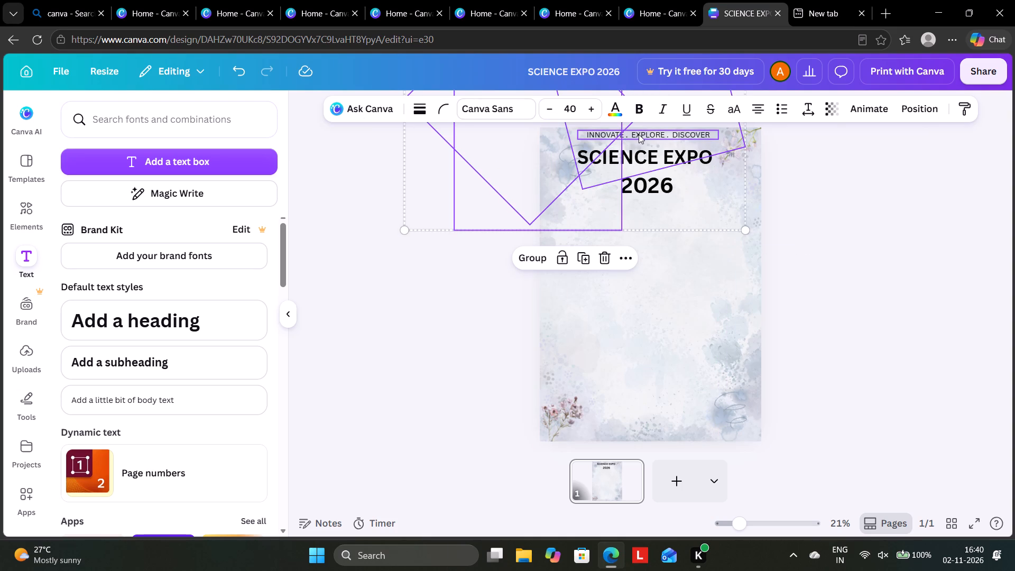
pyautogui.click(614, 103)
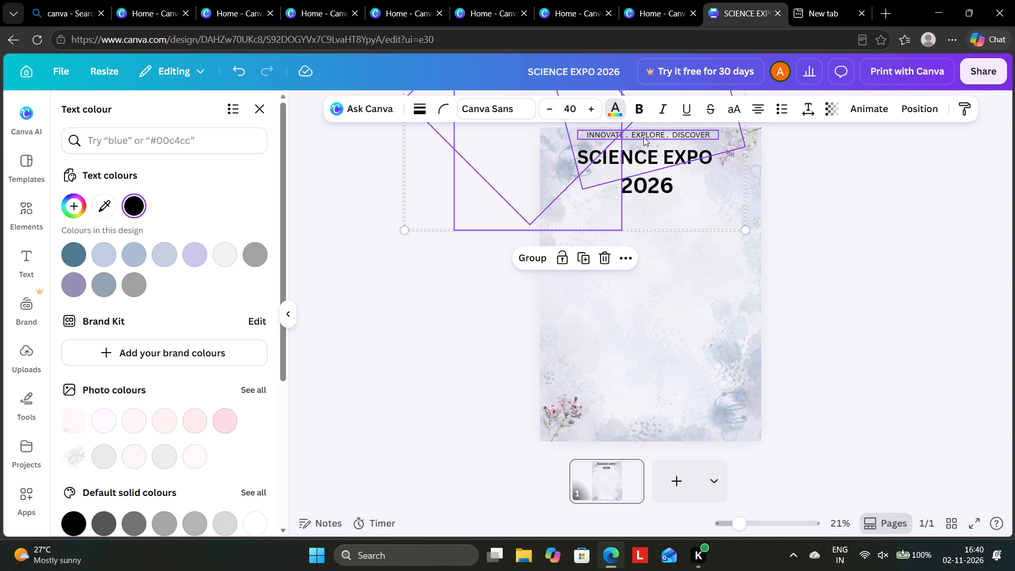
pyautogui.click(635, 109)
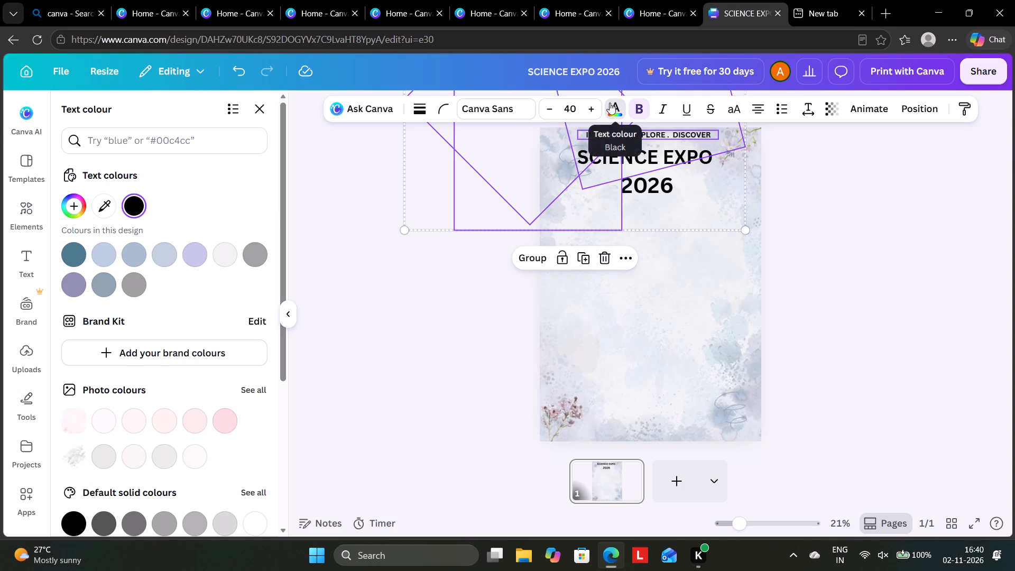
# Change the tagline's text colour to the default periwinkle blue and apply it to all matching black text on the page.
pyautogui.click(610, 104)
pyautogui.scroll(-2, 190, 439)
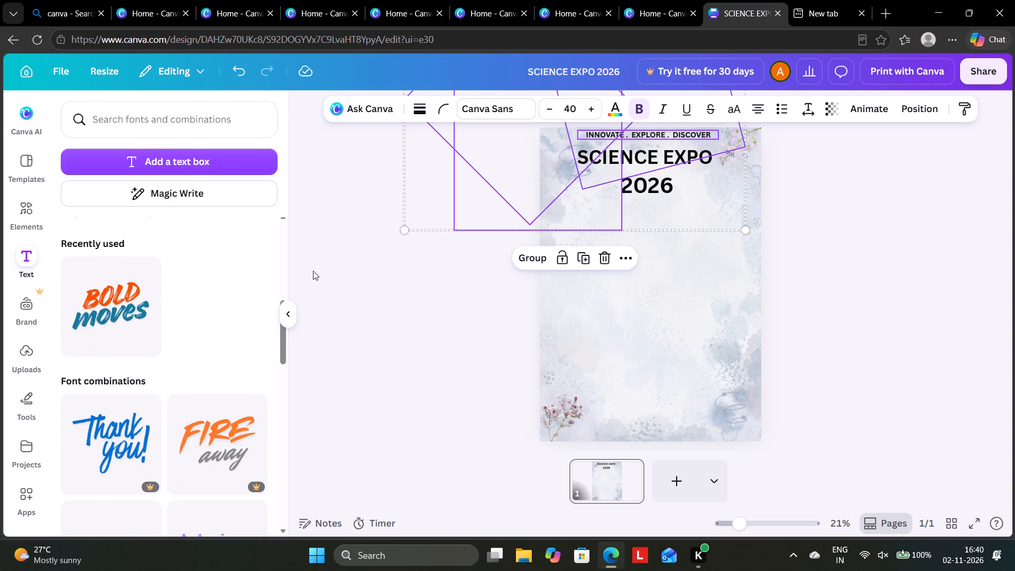
pyautogui.click(619, 107)
pyautogui.scroll(-2, 58, 344)
pyautogui.click(193, 347)
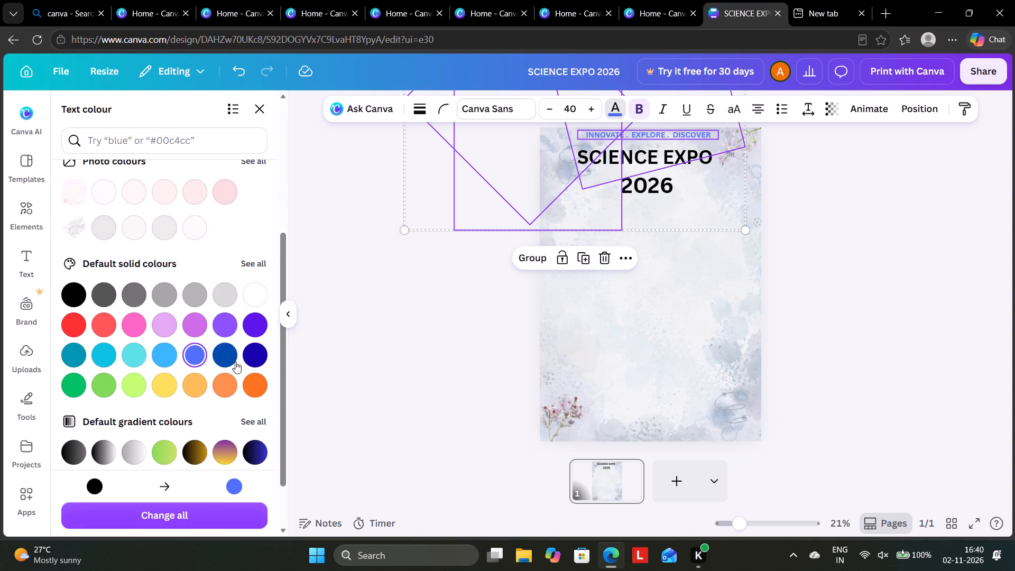
pyautogui.click(188, 520)
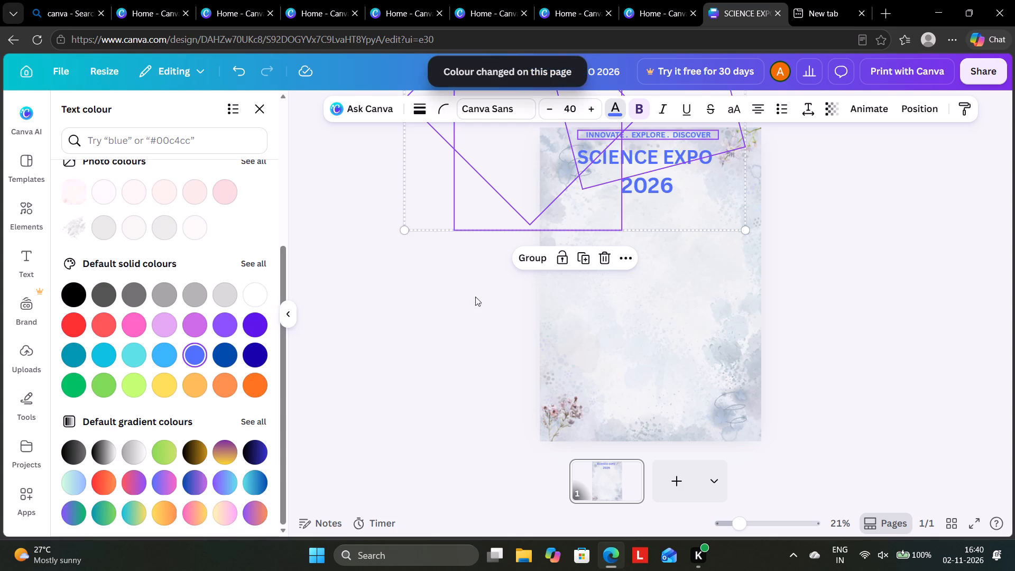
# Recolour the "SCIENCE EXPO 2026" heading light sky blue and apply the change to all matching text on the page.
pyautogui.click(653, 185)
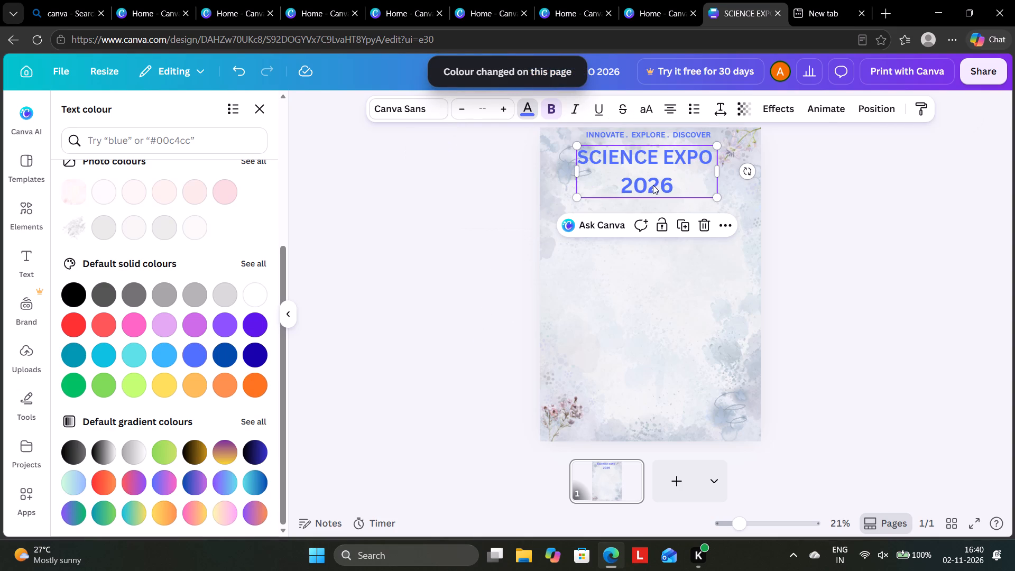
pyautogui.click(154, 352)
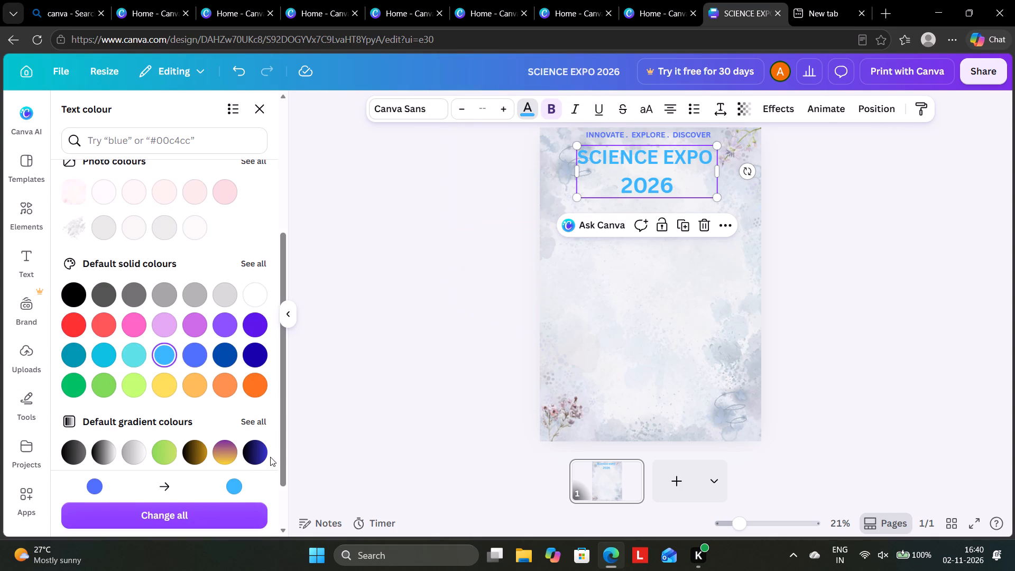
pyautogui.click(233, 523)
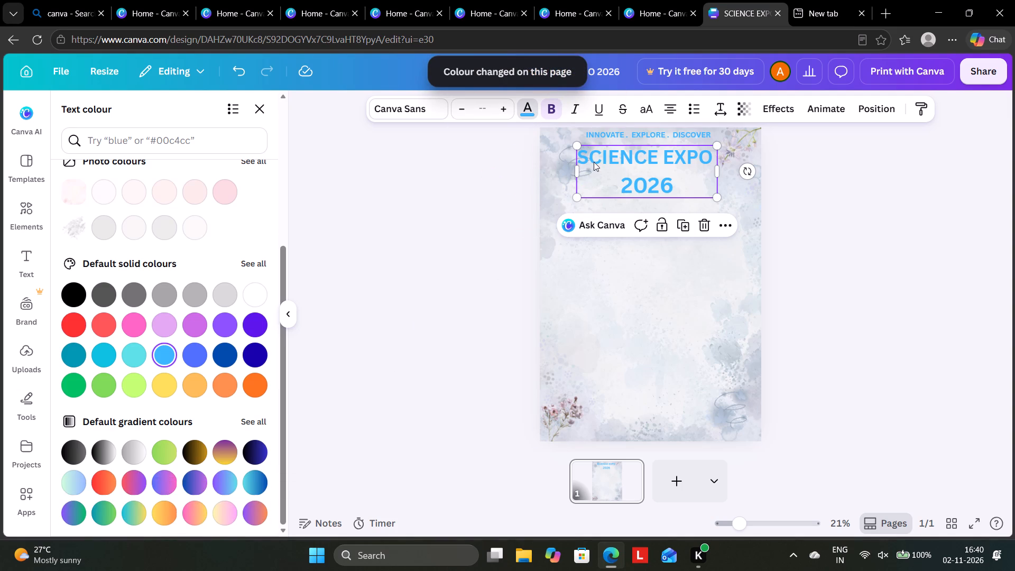
# Set the tagline's colour to periwinkle blue and apply it to all matching sky-blue text on the page.
pyautogui.click(619, 133)
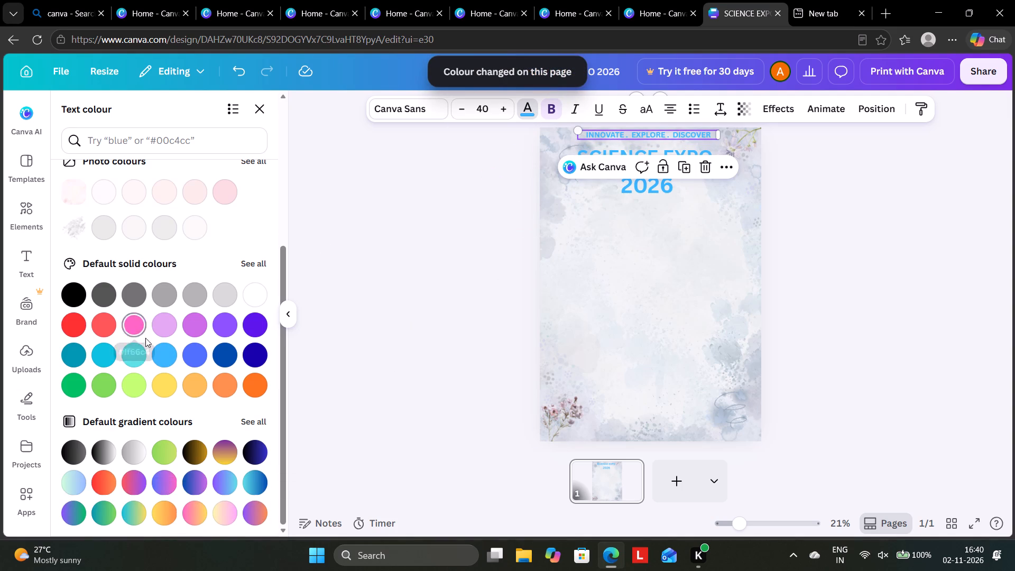
pyautogui.click(189, 353)
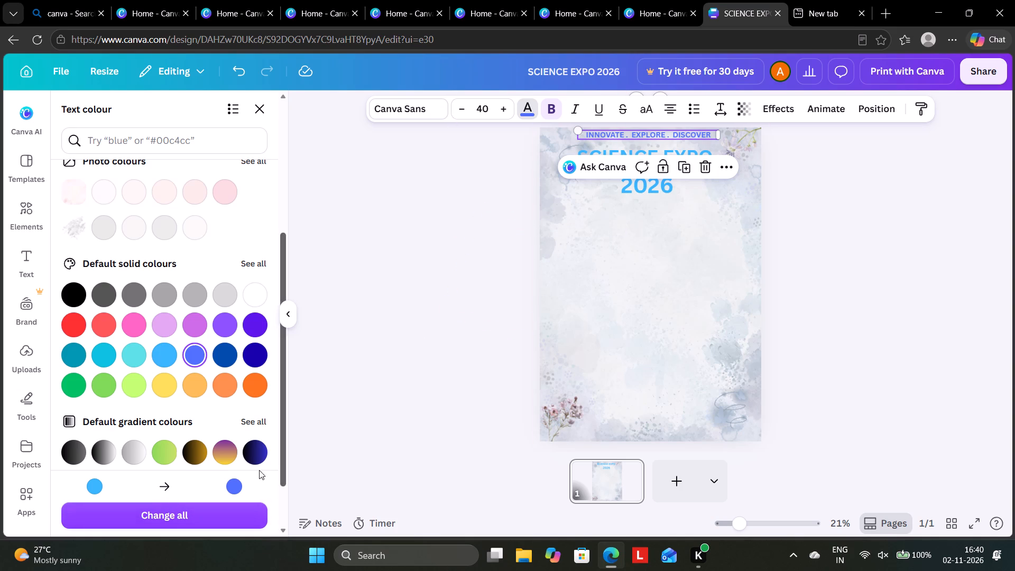
pyautogui.click(172, 530)
pyautogui.click(211, 526)
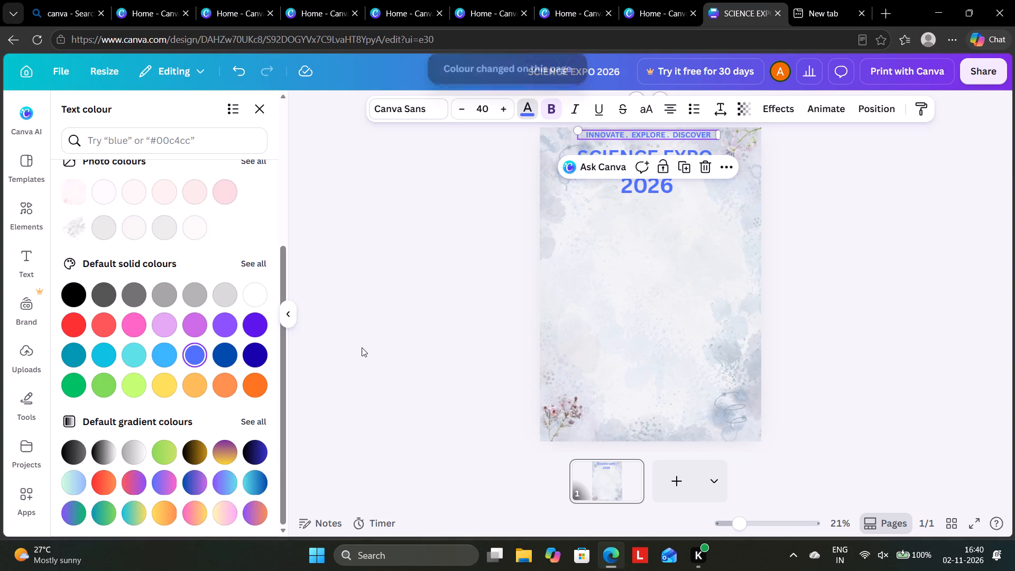
pyautogui.click(403, 327)
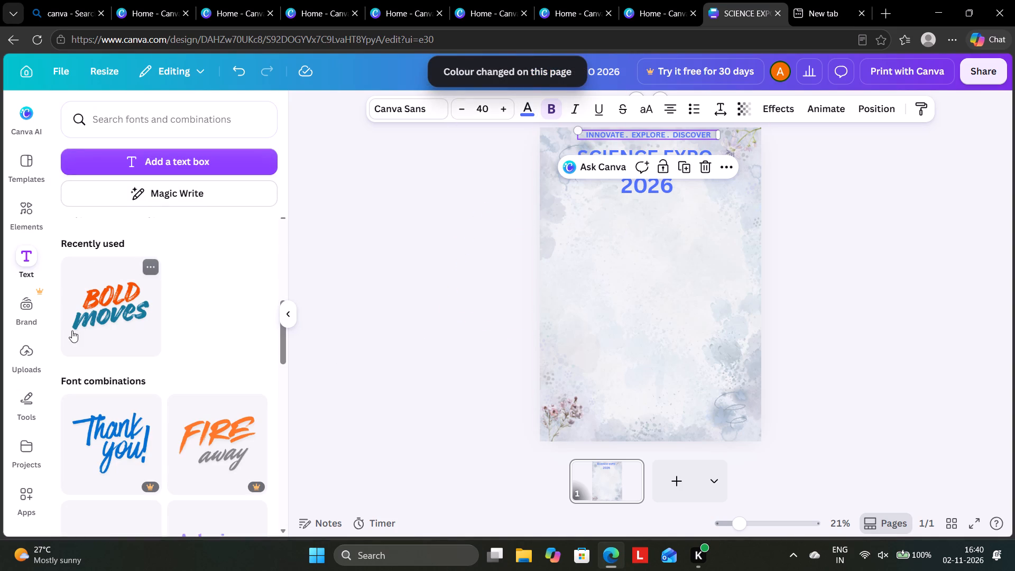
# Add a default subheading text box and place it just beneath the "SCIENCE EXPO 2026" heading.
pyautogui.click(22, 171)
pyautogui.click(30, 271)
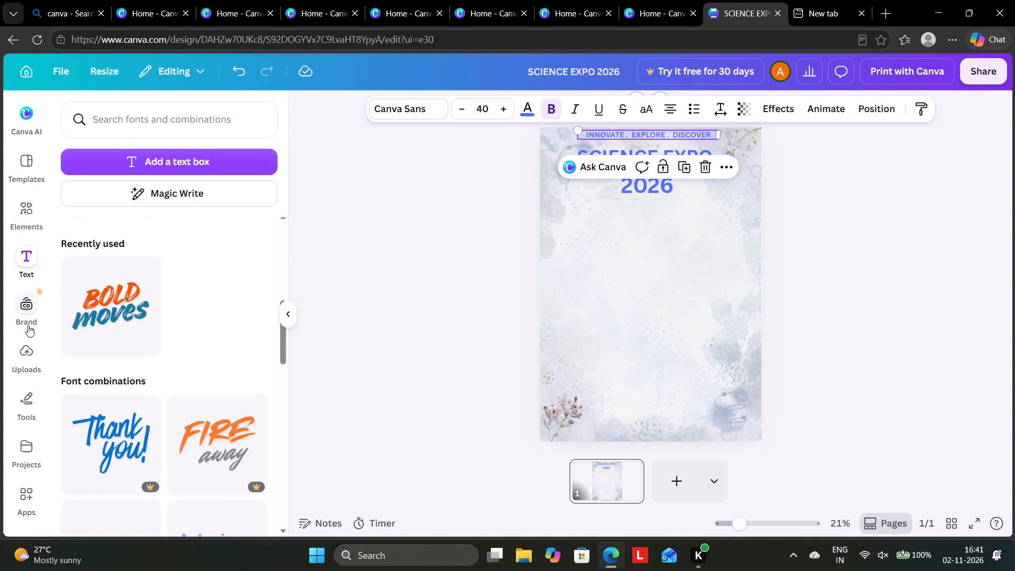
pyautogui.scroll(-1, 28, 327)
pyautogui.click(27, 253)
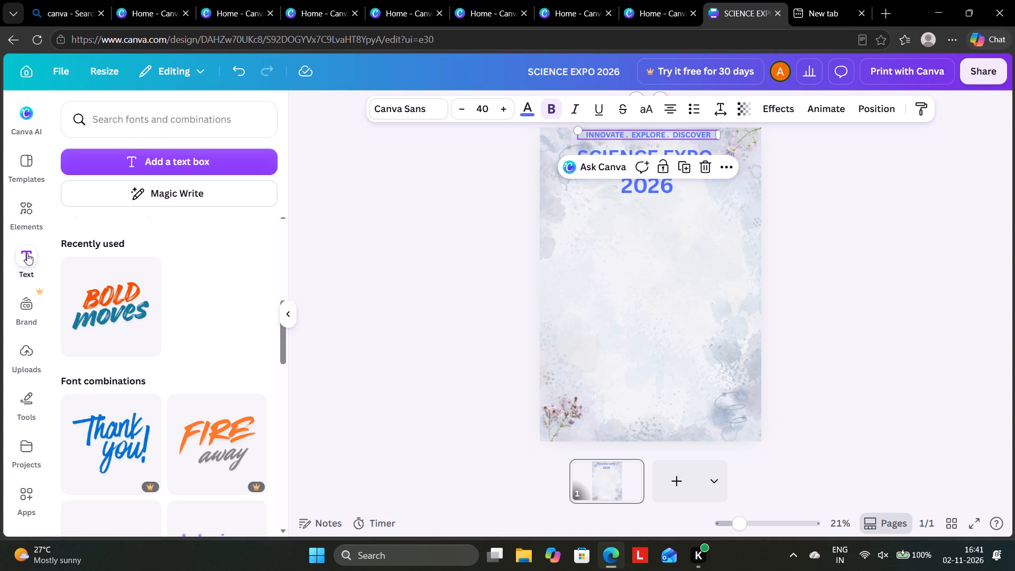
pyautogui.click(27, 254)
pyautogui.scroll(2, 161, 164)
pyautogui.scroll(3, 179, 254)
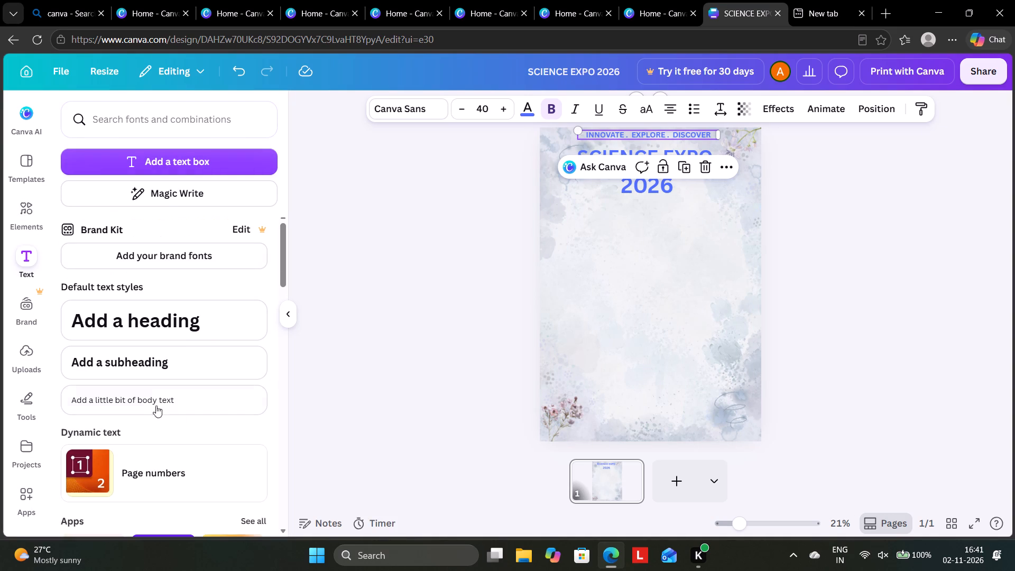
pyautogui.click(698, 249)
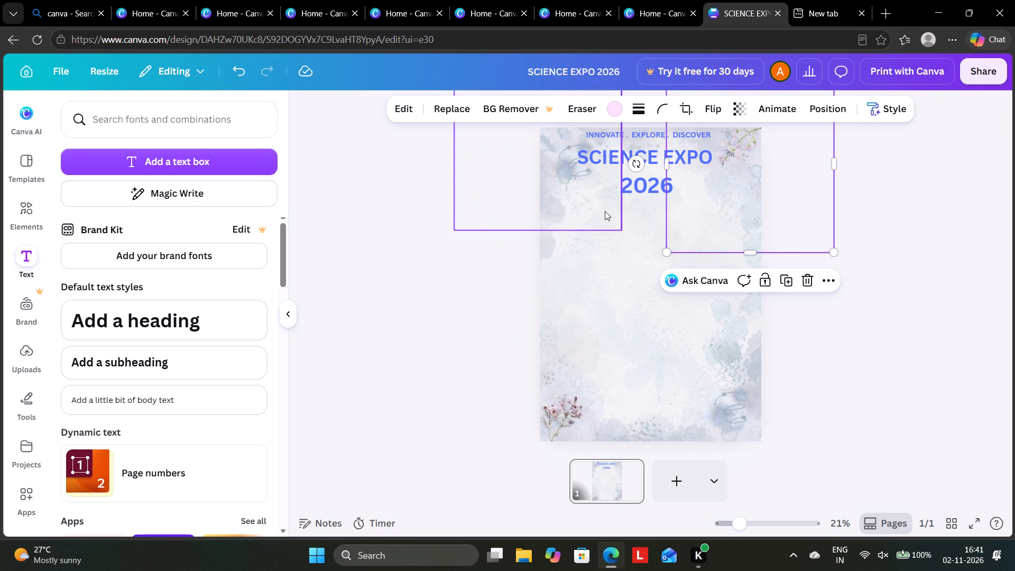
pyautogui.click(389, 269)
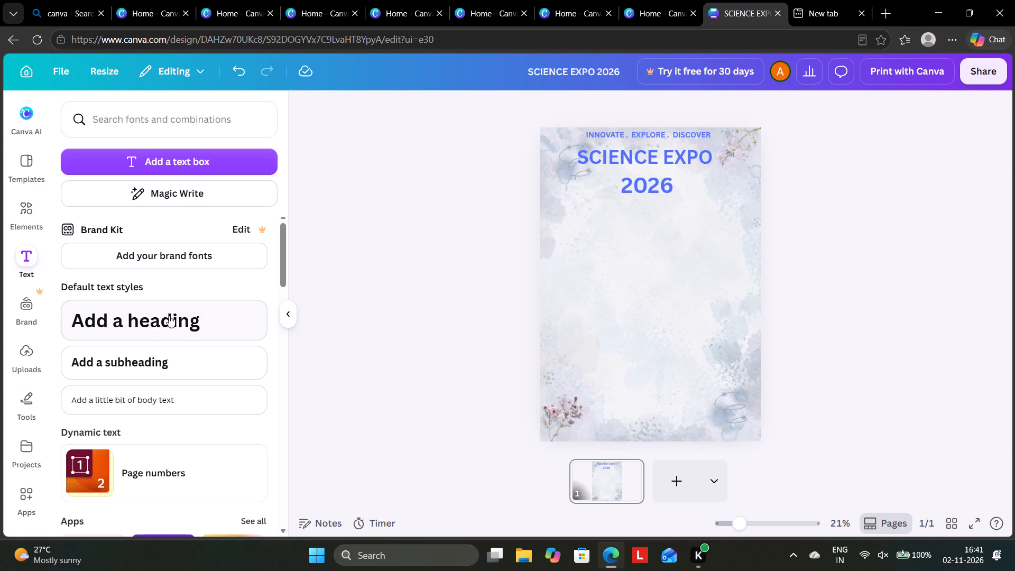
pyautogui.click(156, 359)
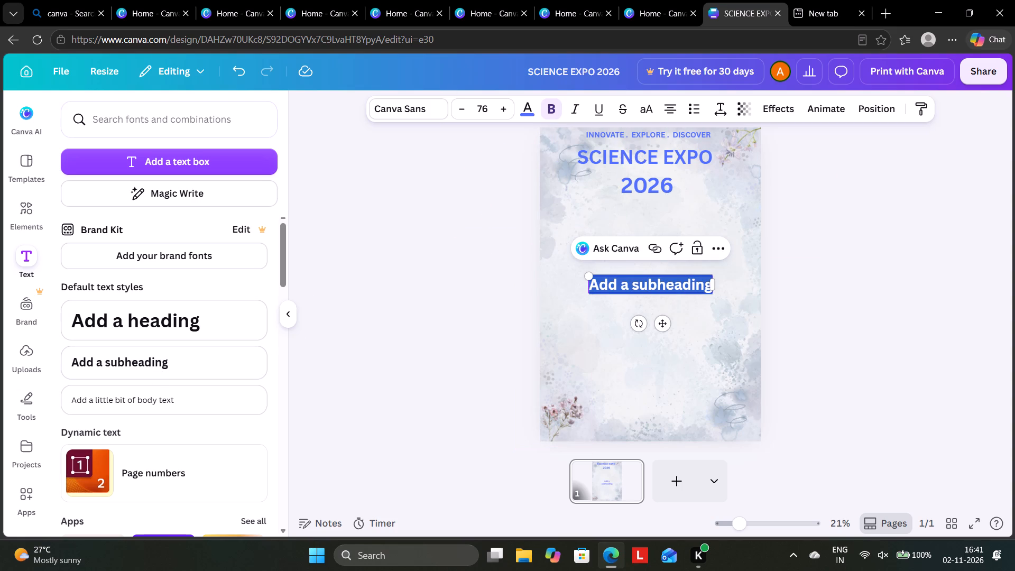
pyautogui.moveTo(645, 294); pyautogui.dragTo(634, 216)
# Reduce the font size of the "SCIENCE EXPO 2026" heading so it is slightly narrower than the tagline.
pyautogui.click(638, 184)
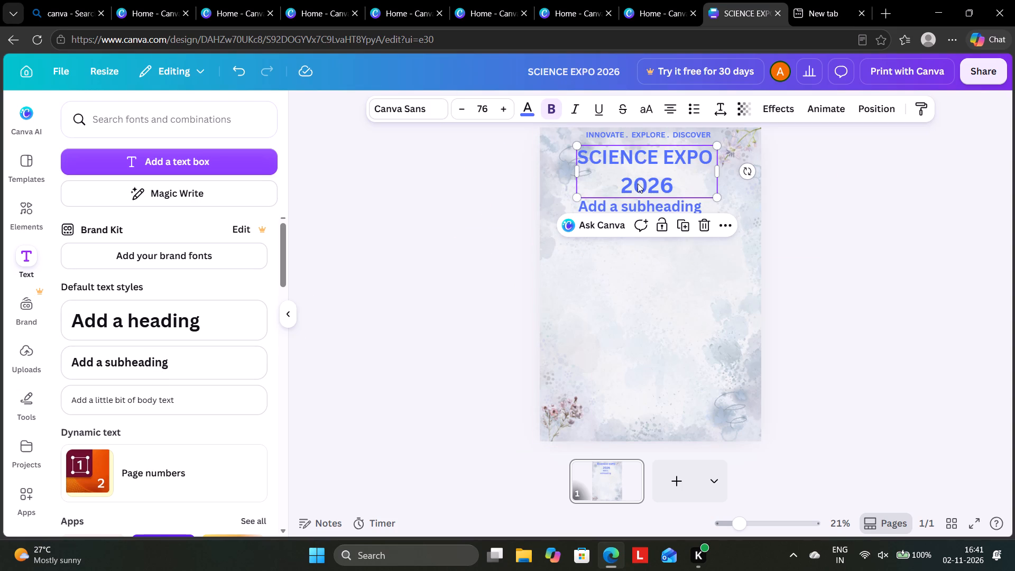
pyautogui.tripleClick(460, 108)
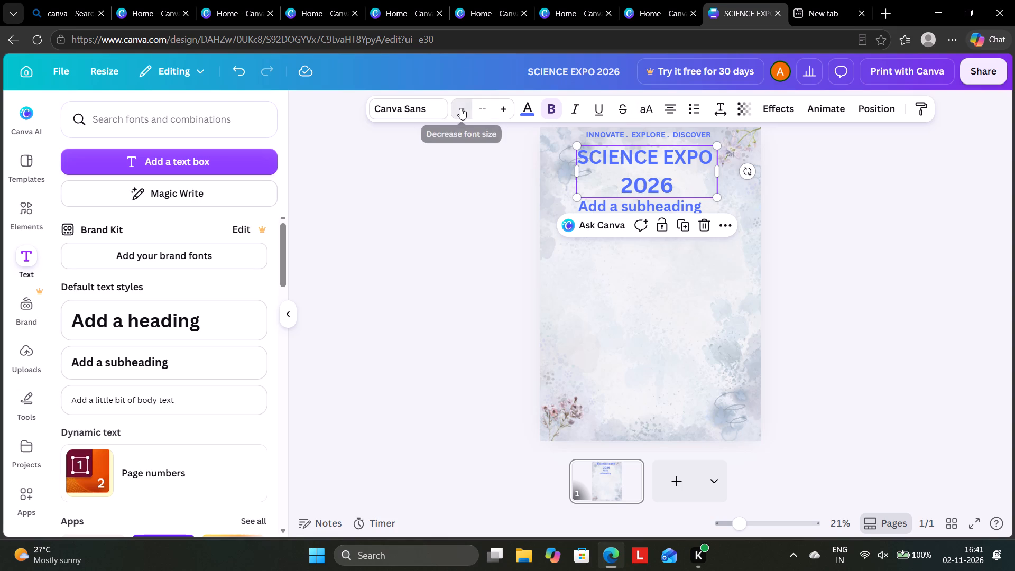
pyautogui.tripleClick(460, 107)
pyautogui.doubleClick(460, 107)
pyautogui.tripleClick(458, 103)
pyautogui.doubleClick(458, 102)
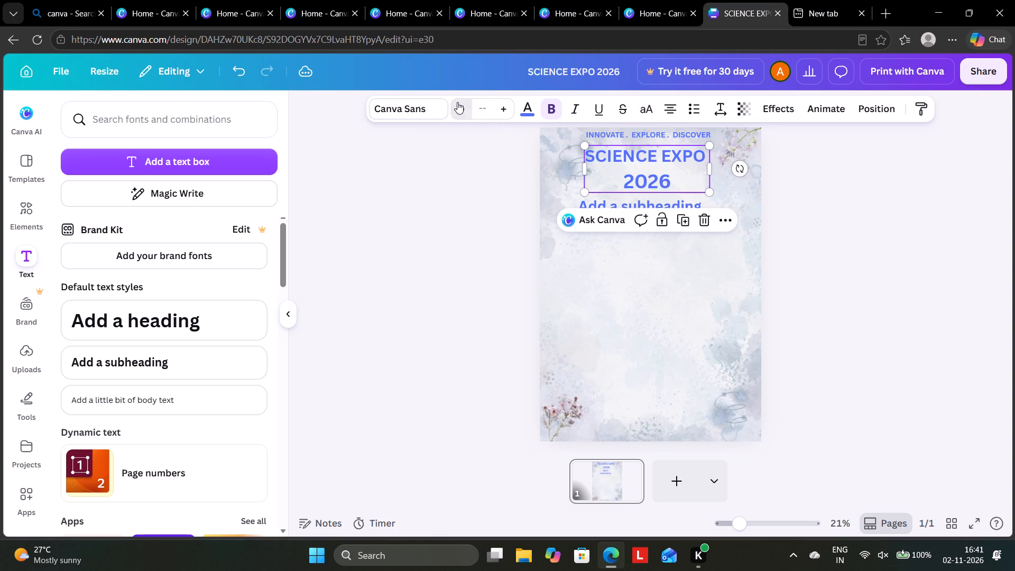
pyautogui.click(457, 101)
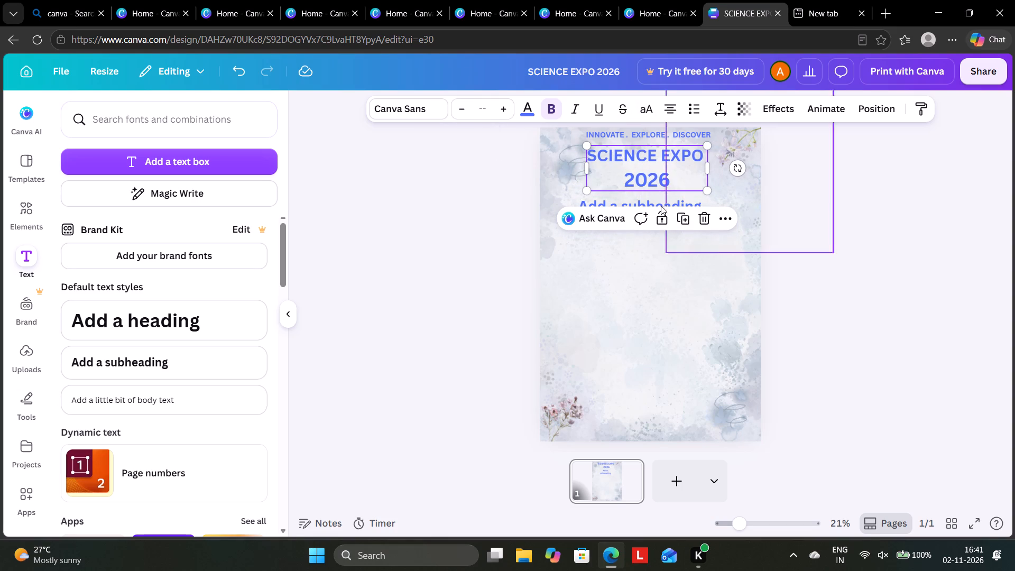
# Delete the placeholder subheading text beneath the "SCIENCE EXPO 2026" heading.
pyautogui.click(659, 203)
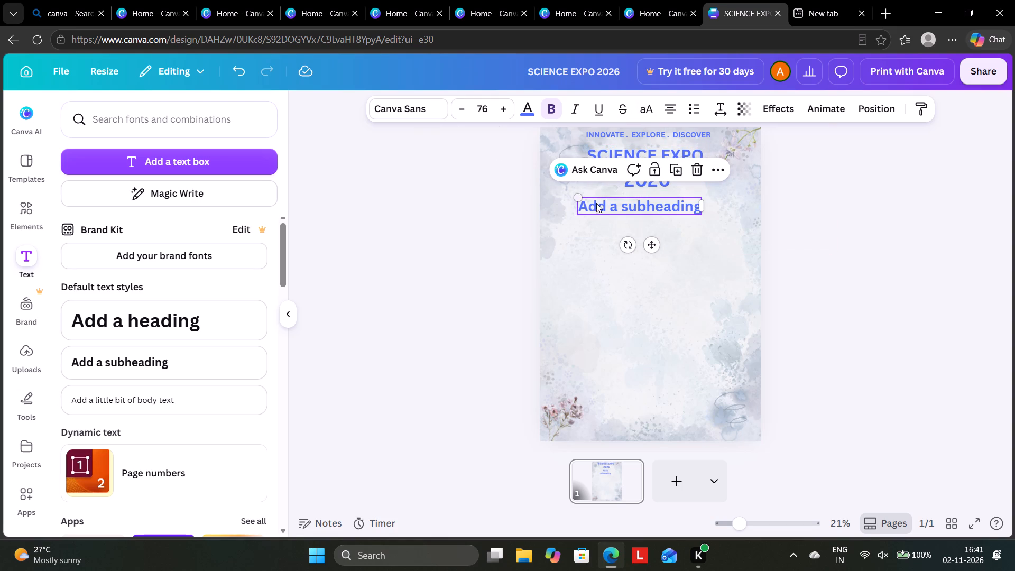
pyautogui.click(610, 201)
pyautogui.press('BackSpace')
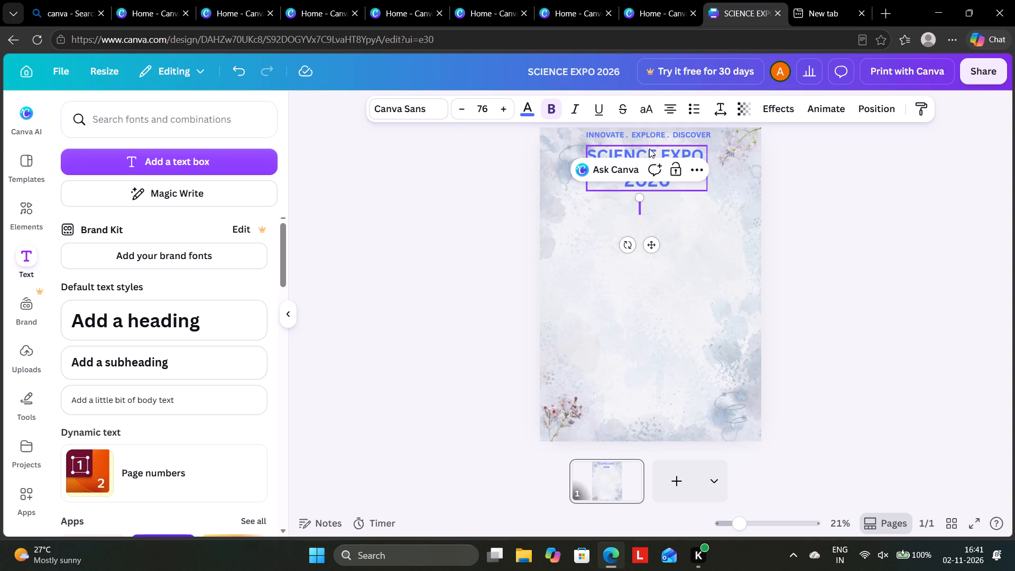
# Move the "SCIENCE EXPO 2026" heading down towards the middle of the poster, leaving space beneath the tagline.
pyautogui.click(639, 184)
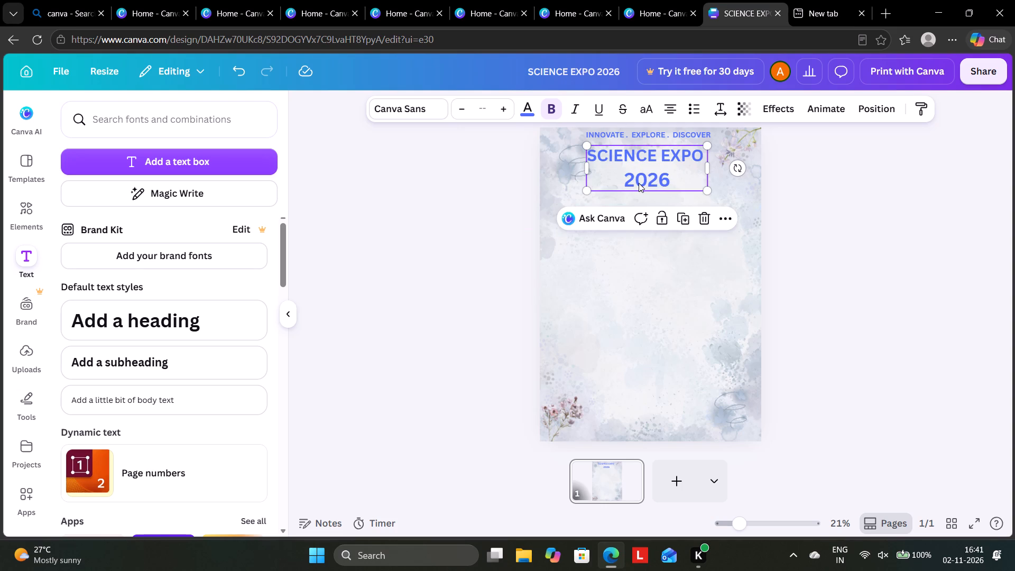
pyautogui.moveTo(639, 182); pyautogui.dragTo(639, 265)
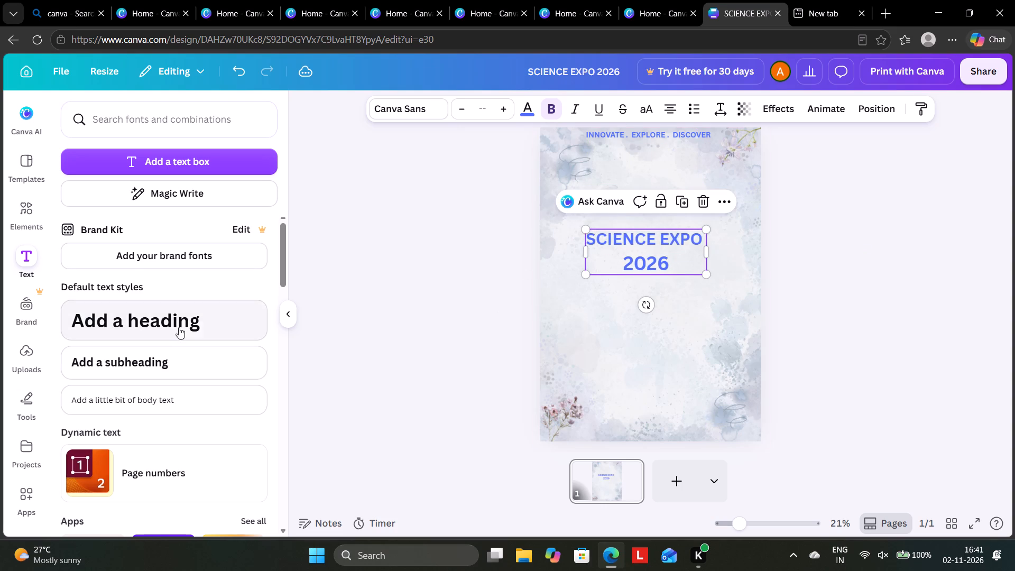
# Add a default heading text box and place it between the tagline and the "SCIENCE EXPO 2026" heading.
pyautogui.click(176, 320)
pyautogui.moveTo(626, 302); pyautogui.dragTo(622, 280)
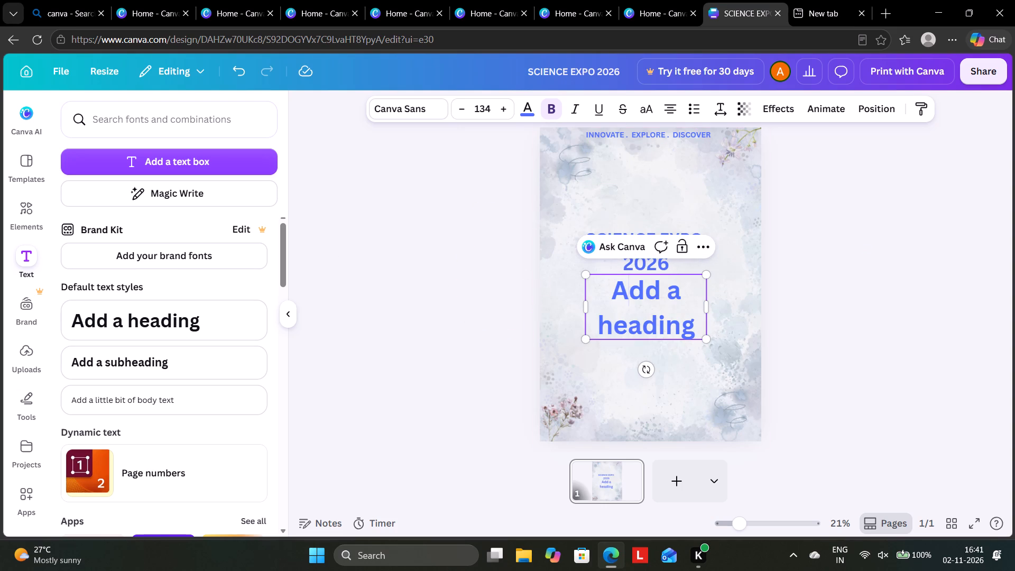
pyautogui.click(627, 305)
pyautogui.click(648, 292)
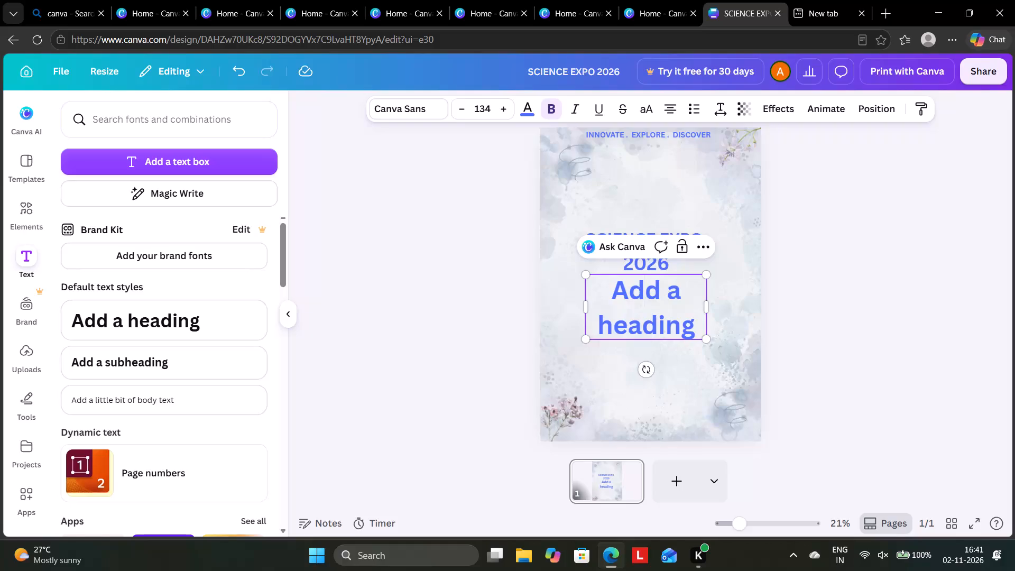
pyautogui.click(665, 328)
pyautogui.click(665, 328)
pyautogui.rightClick(665, 328)
pyautogui.click(630, 294)
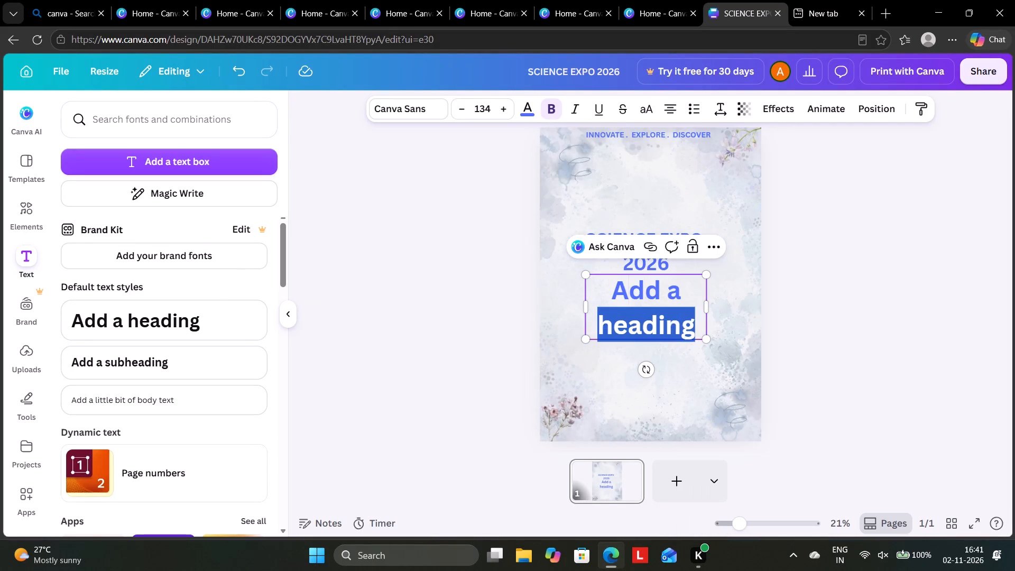
pyautogui.click(640, 340)
pyautogui.moveTo(640, 339); pyautogui.dragTo(638, 210)
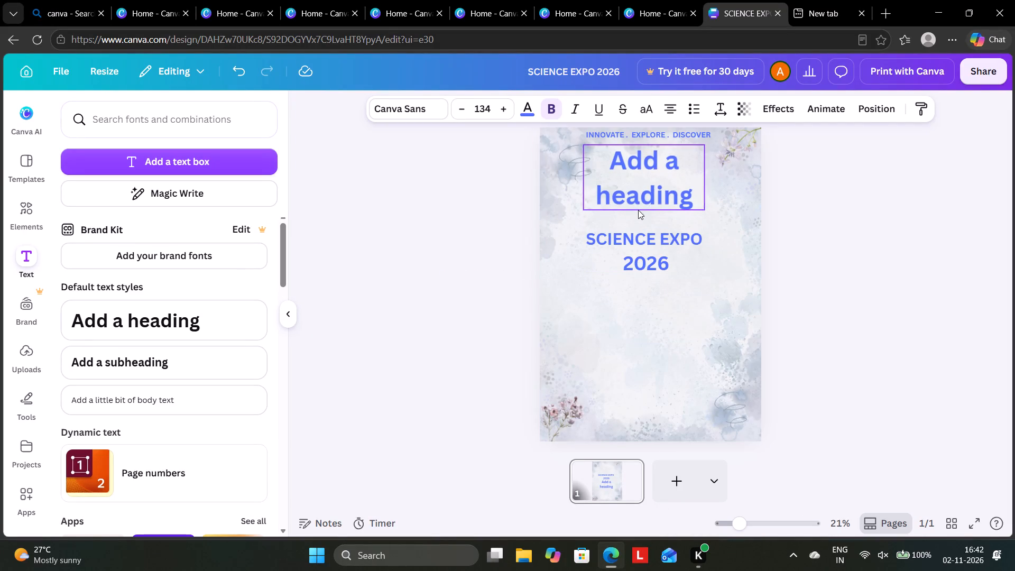
pyautogui.moveTo(638, 210); pyautogui.dragTo(641, 207)
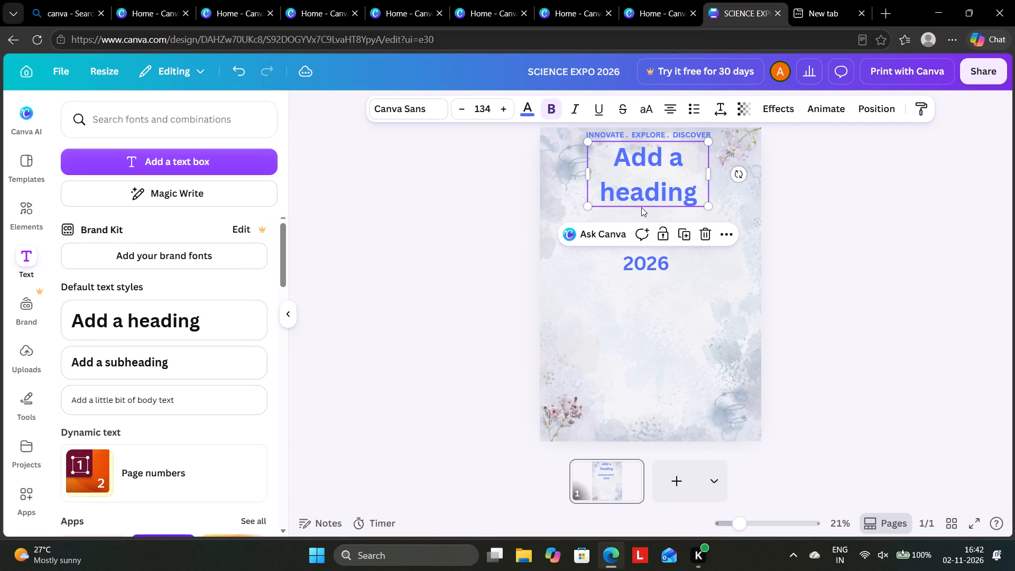
# Replace the placeholder text in the heading beneath the tagline with "TECHNO".
pyautogui.click(653, 165)
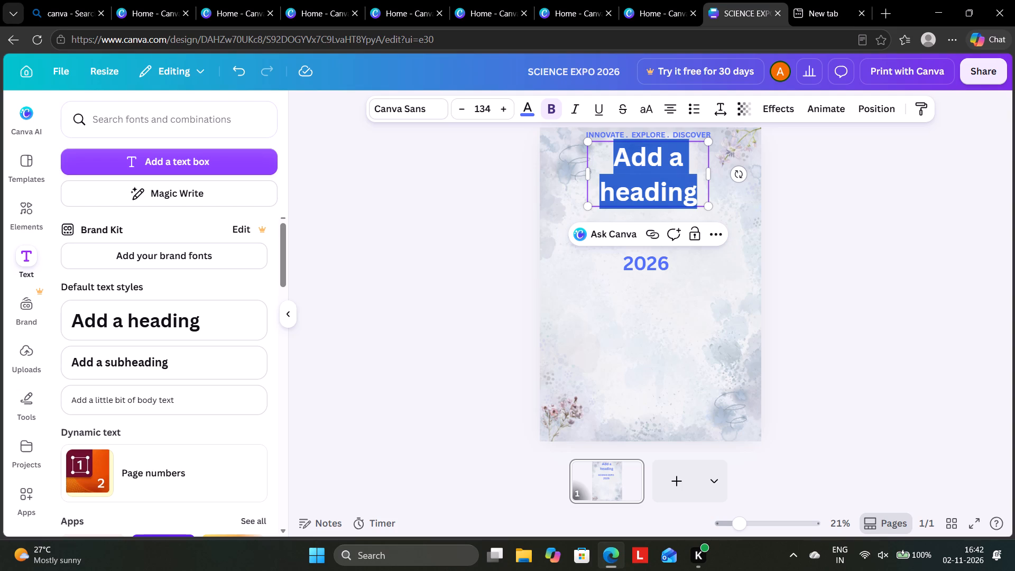
pyautogui.press('BackSpace')
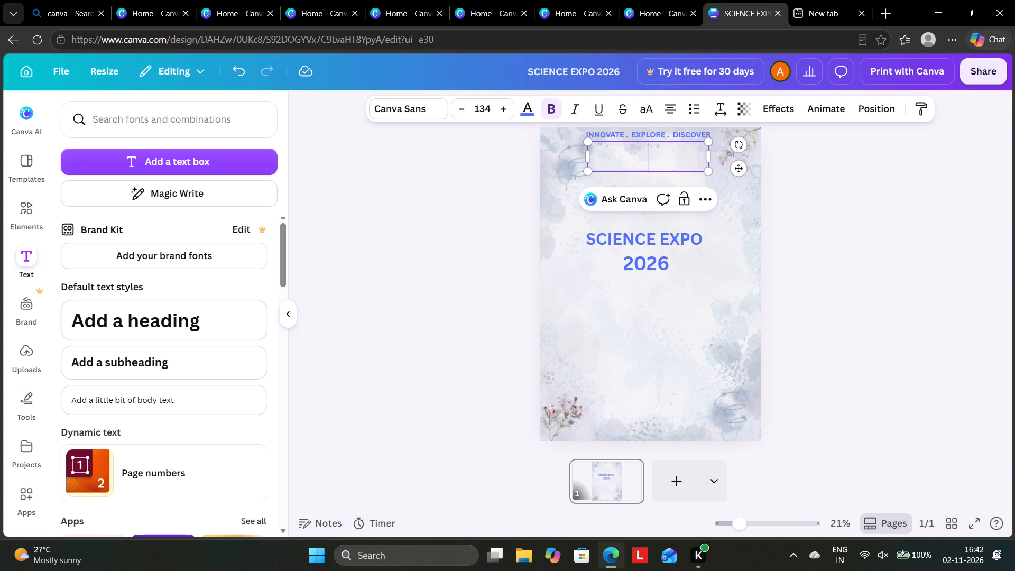
pyautogui.write('TECH')
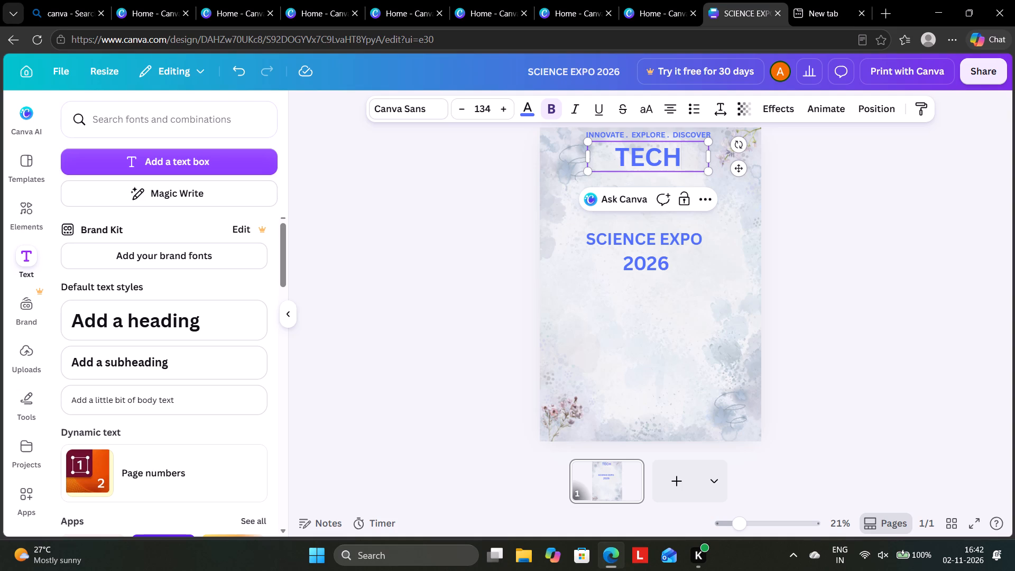
pyautogui.write('NP')
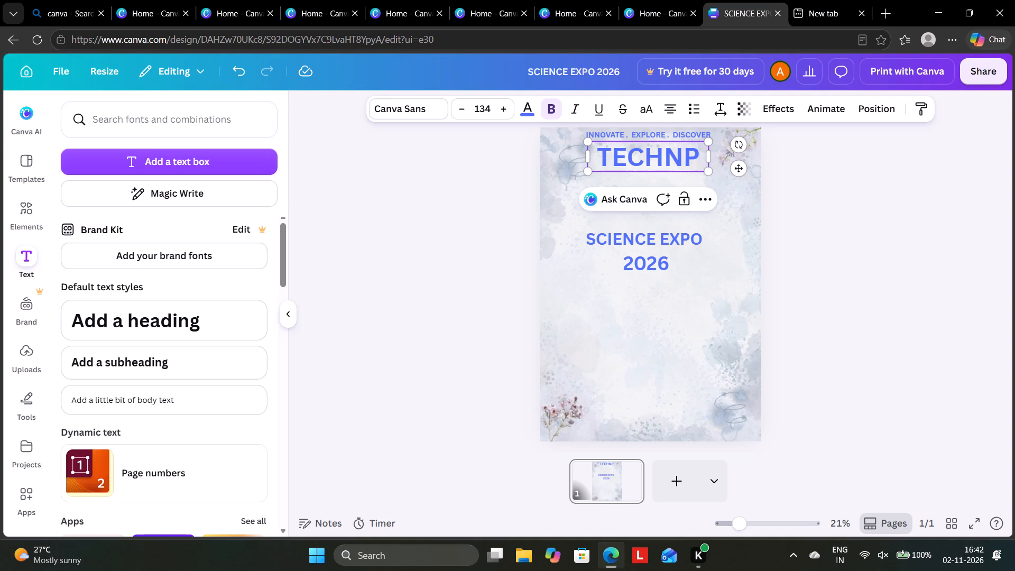
pyautogui.press('BackSpace')
pyautogui.write('O')
pyautogui.press('space')
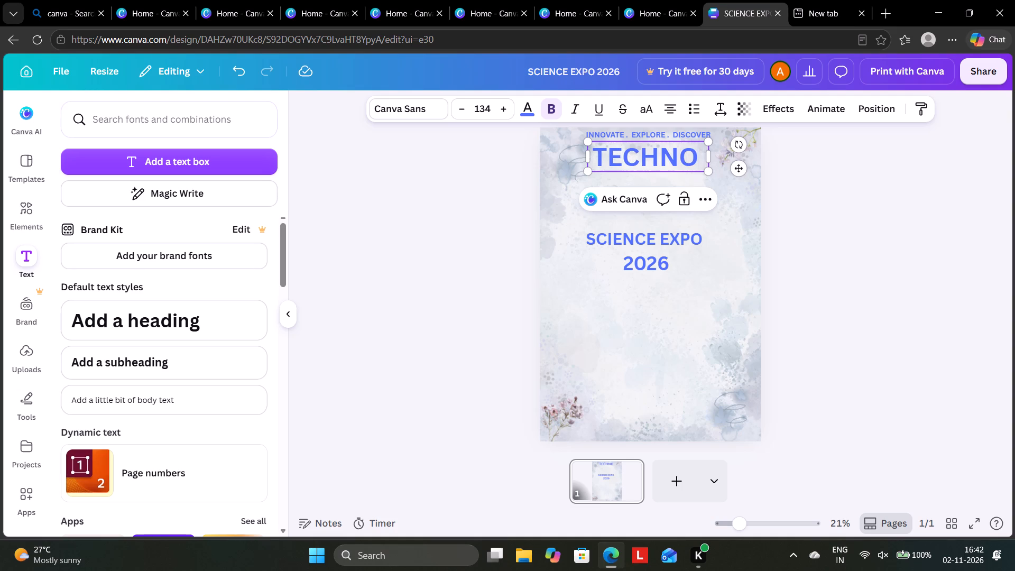
# Extend the "TECHNO" heading with the words "SCHOOL OF".
pyautogui.write('SCH')
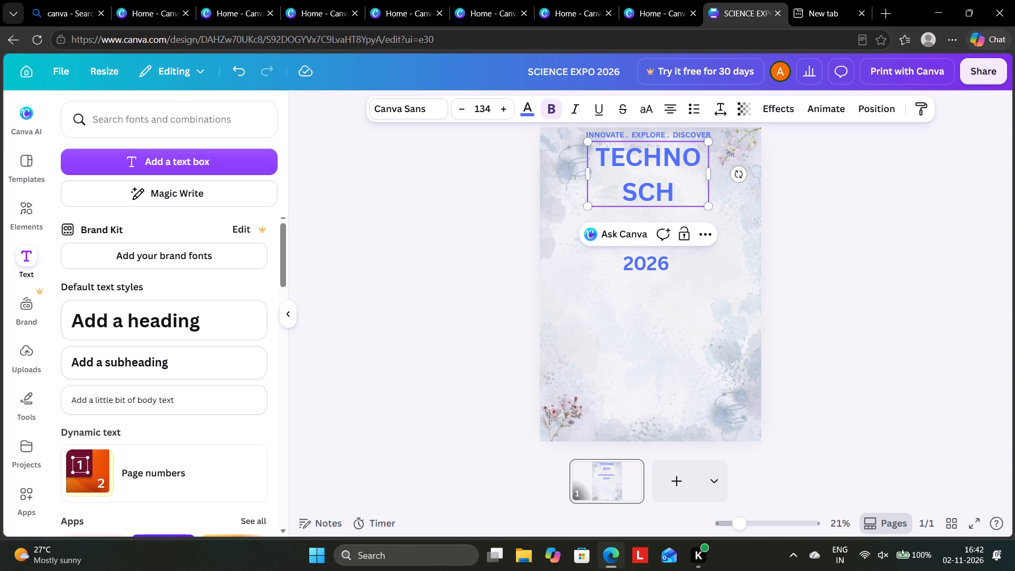
pyautogui.press('o')
pyautogui.write('LL')
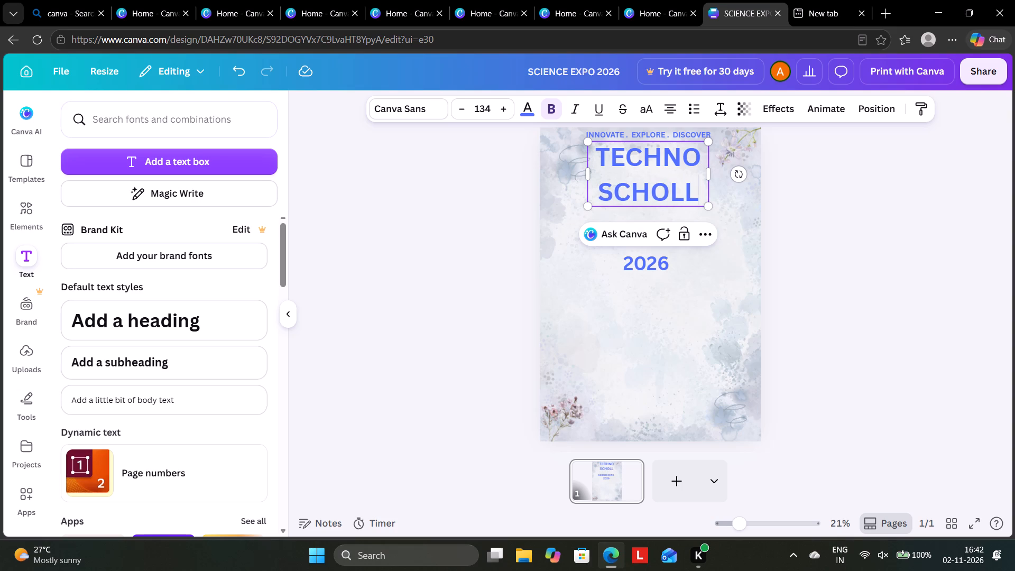
pyautogui.press('BackSpace')
pyautogui.press('BackSpace')
pyautogui.press('BackSpace')
pyautogui.press('BackSpace')
pyautogui.press('BackSpace')
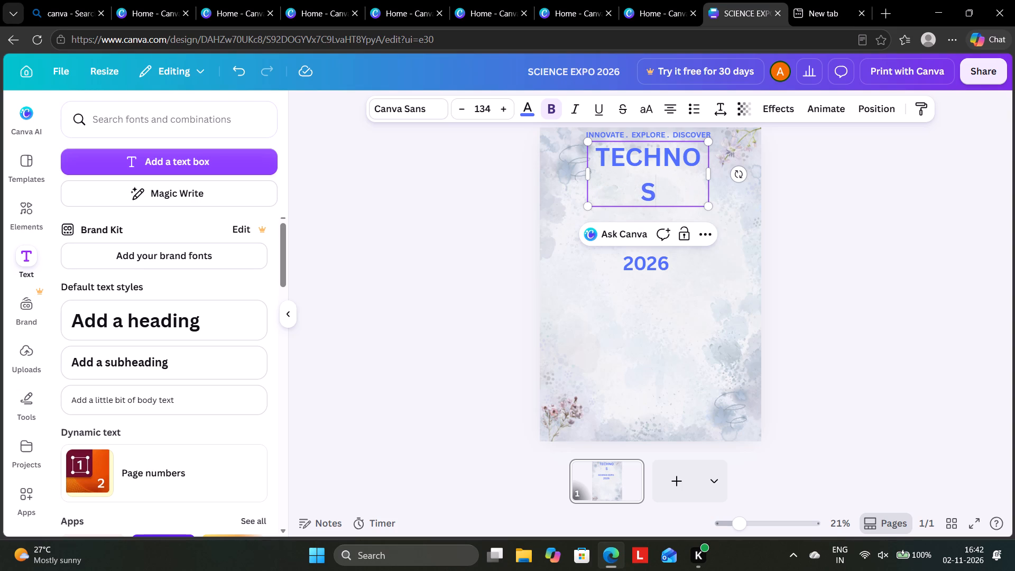
pyautogui.press('BackSpace')
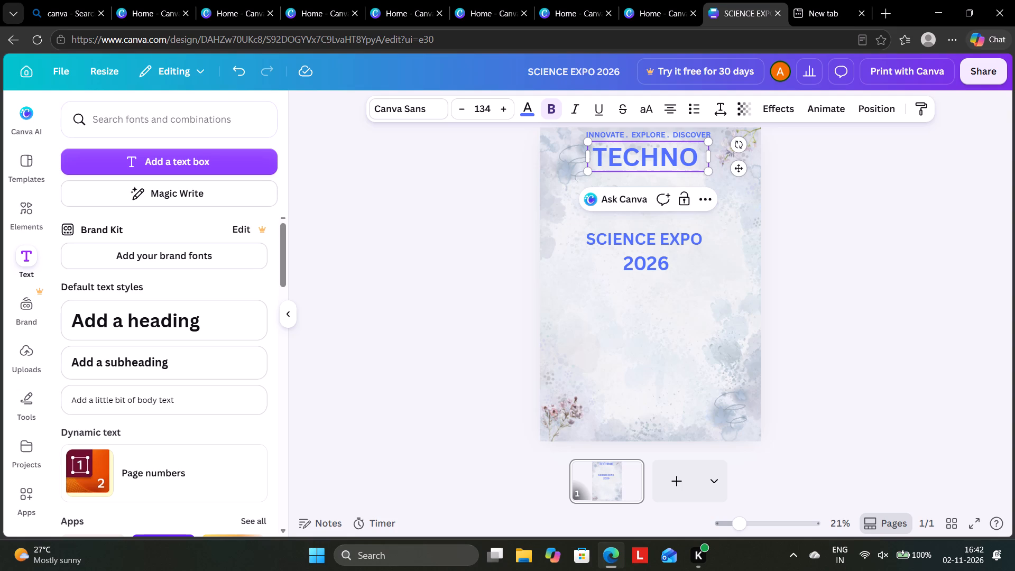
pyautogui.moveTo(653, 168); pyautogui.dragTo(714, 124)
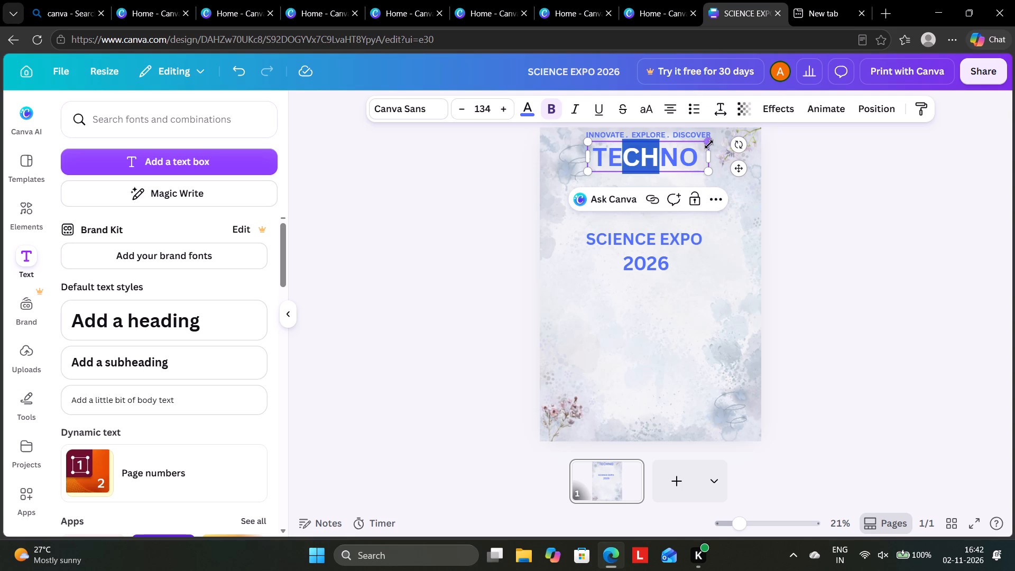
pyautogui.click(697, 153)
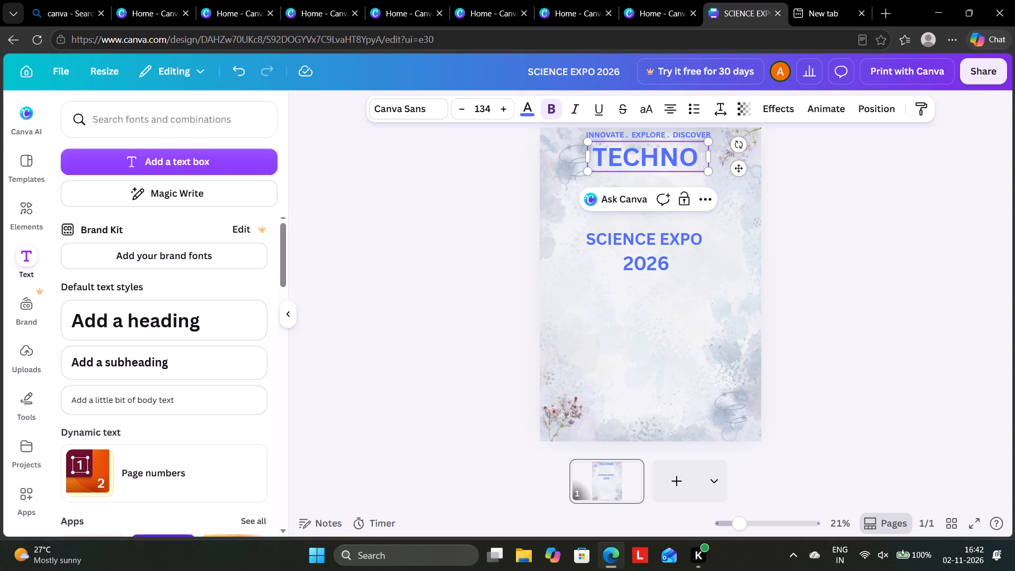
pyautogui.write('SCHOOL')
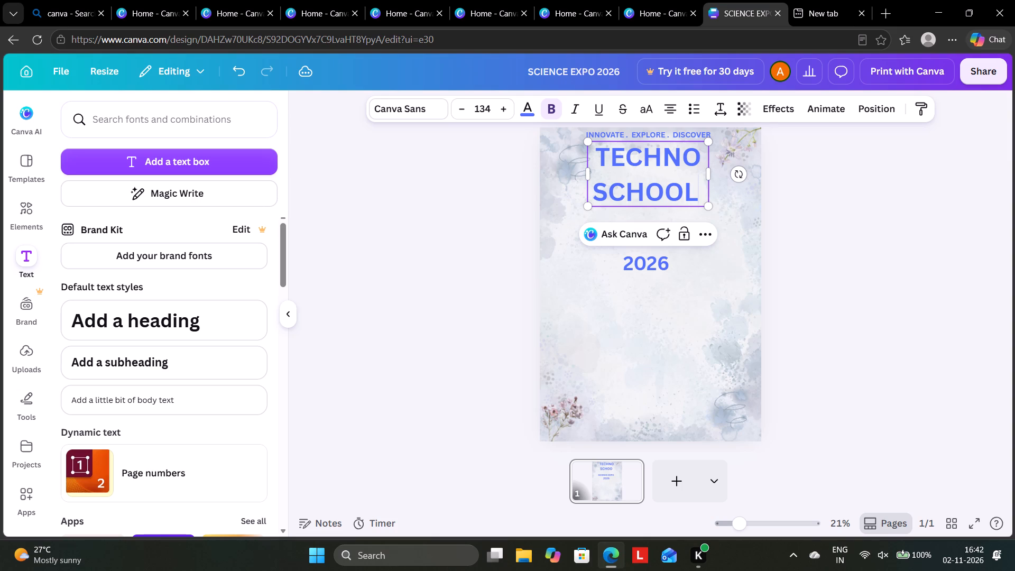
pyautogui.press('space')
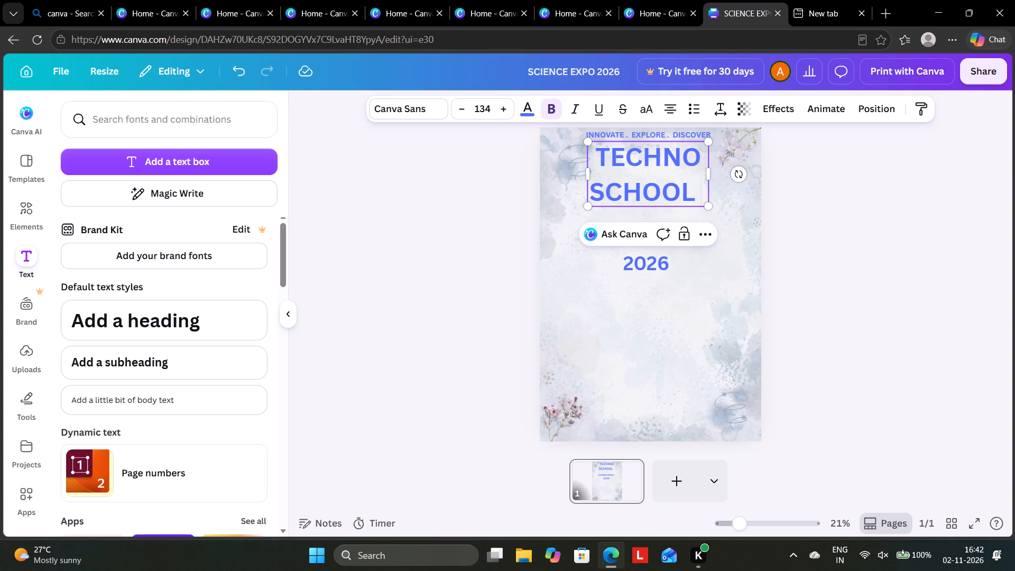
pyautogui.press('o')
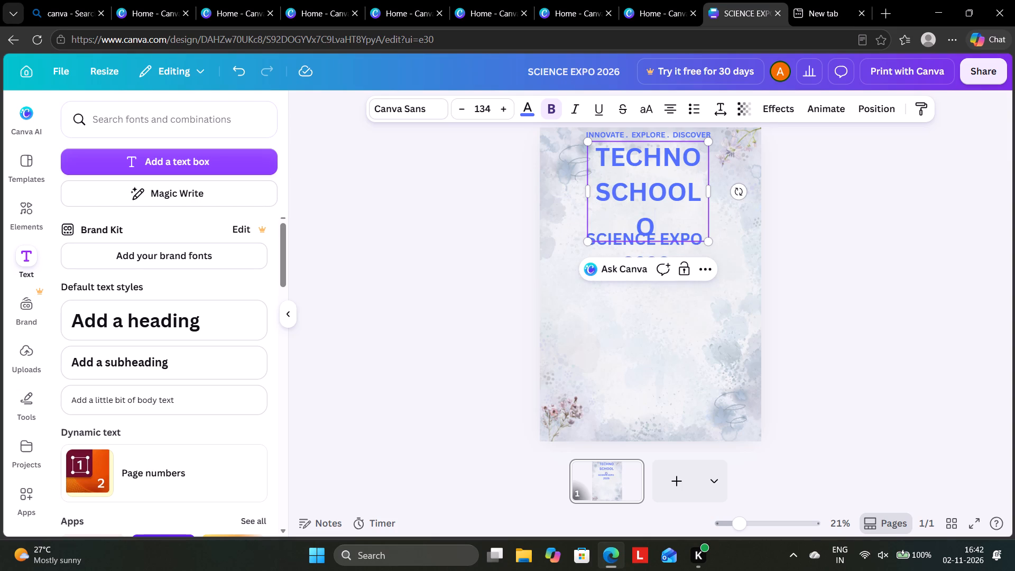
pyautogui.press('f')
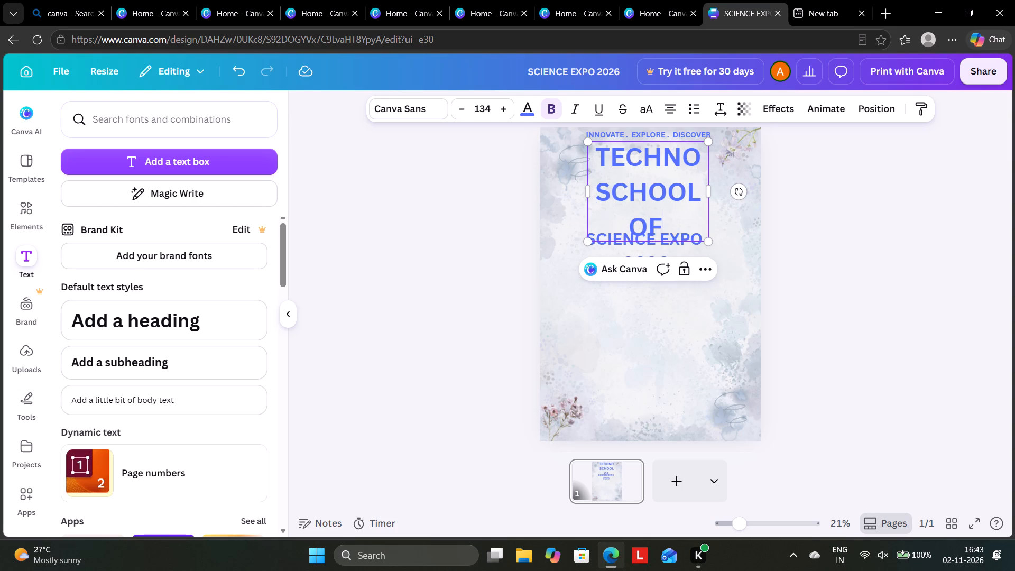
# Reduce the font size of the "TECHNO SCHOOL OF" heading to 95.
pyautogui.click(452, 106)
pyautogui.click(445, 103)
pyautogui.tripleClick(457, 101)
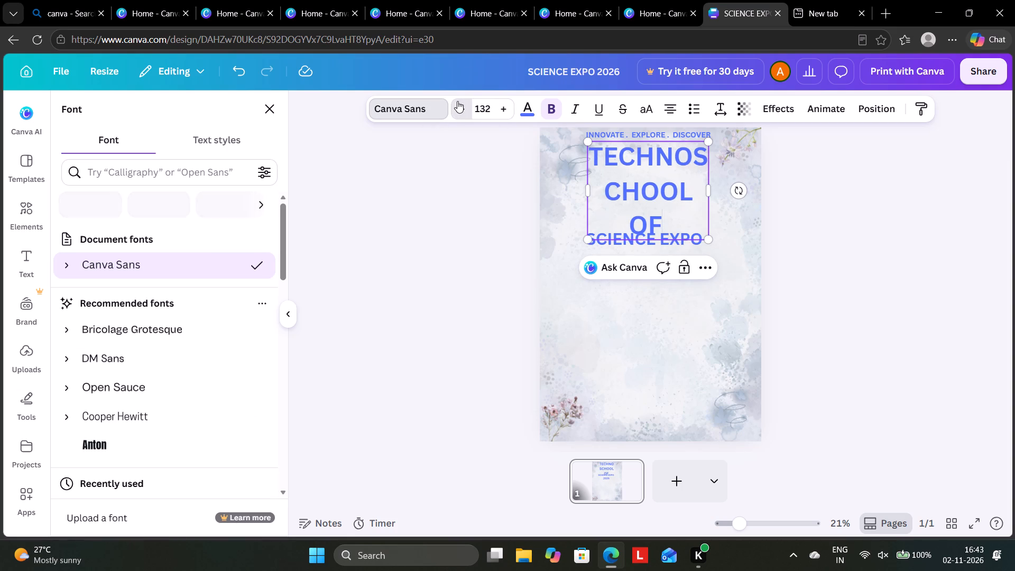
pyautogui.tripleClick(457, 101)
pyautogui.tripleClick(457, 101)
pyautogui.tripleClick(457, 101)
pyautogui.tripleClick(457, 101)
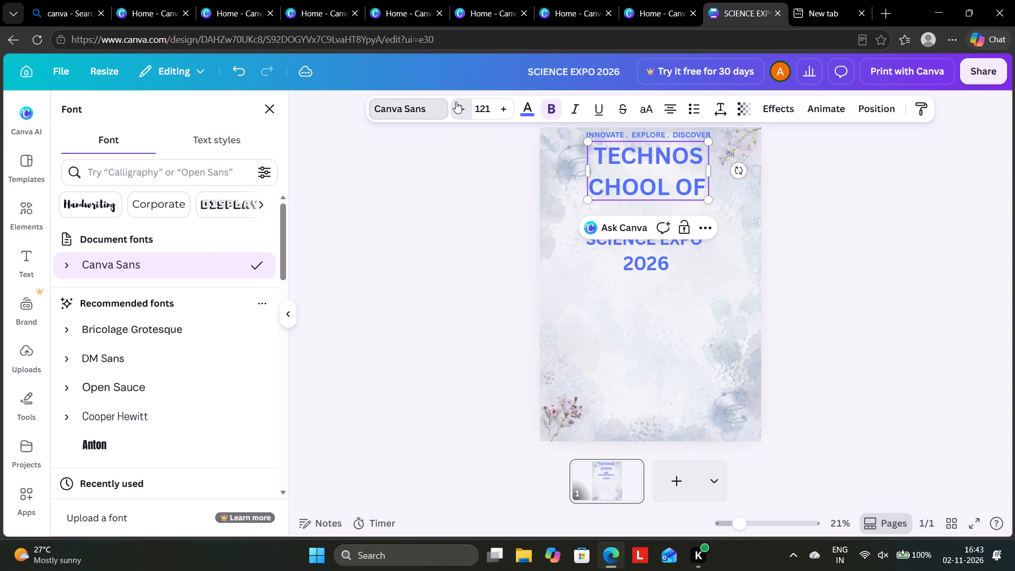
pyautogui.doubleClick(455, 102)
pyautogui.moveTo(450, 104); pyautogui.dragTo(445, 106)
pyautogui.doubleClick(445, 106)
pyautogui.tripleClick(459, 109)
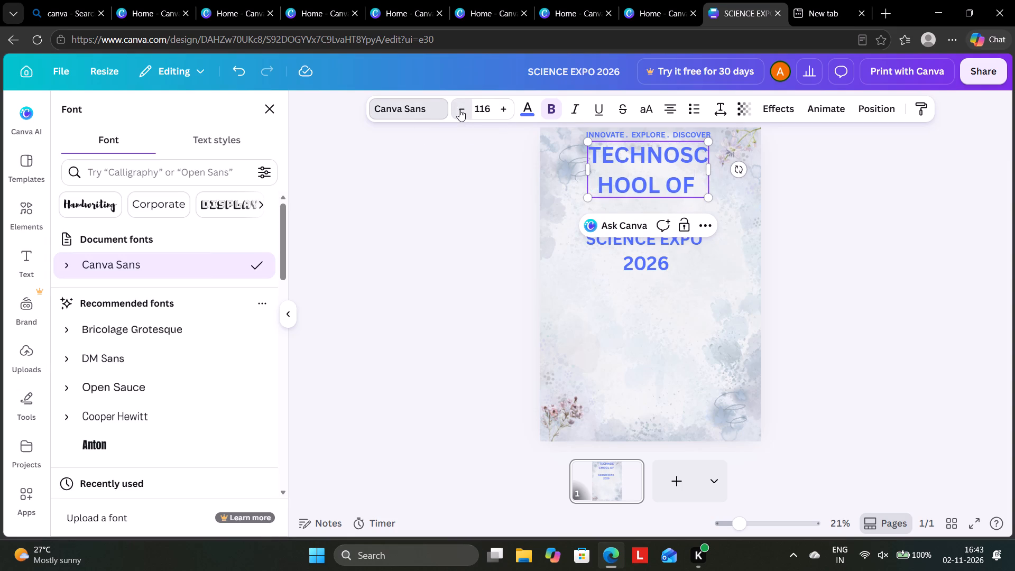
pyautogui.click(460, 108)
pyautogui.click(416, 105)
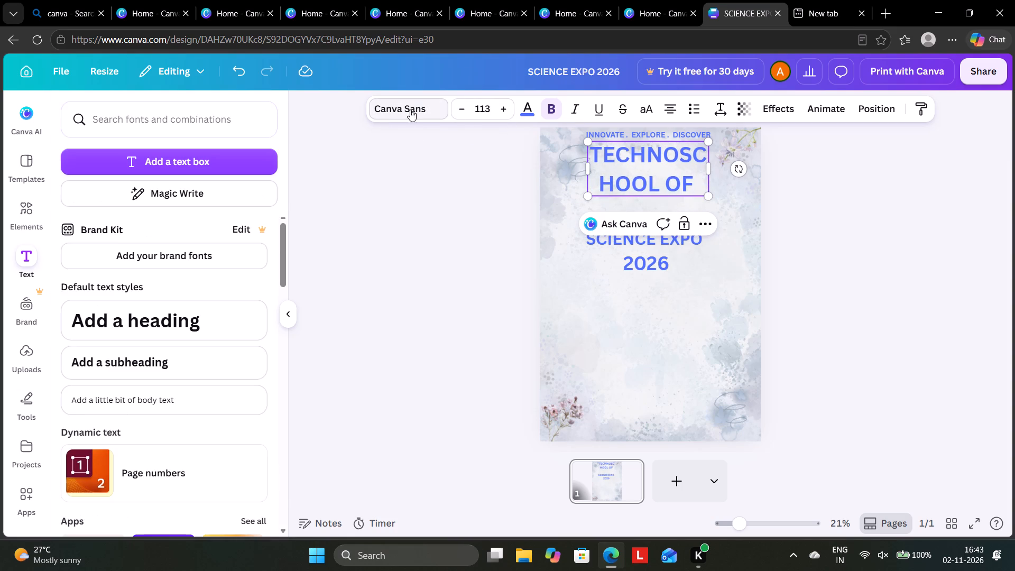
pyautogui.tripleClick(456, 110)
pyautogui.doubleClick(456, 112)
pyautogui.click(449, 114)
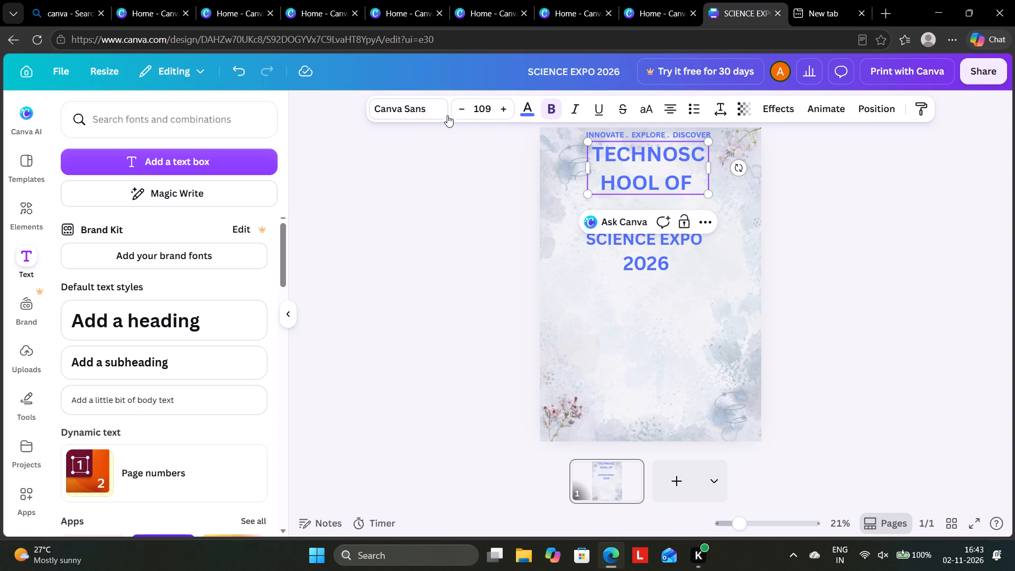
pyautogui.click(445, 116)
pyautogui.click(456, 102)
pyautogui.doubleClick(454, 105)
pyautogui.click(408, 98)
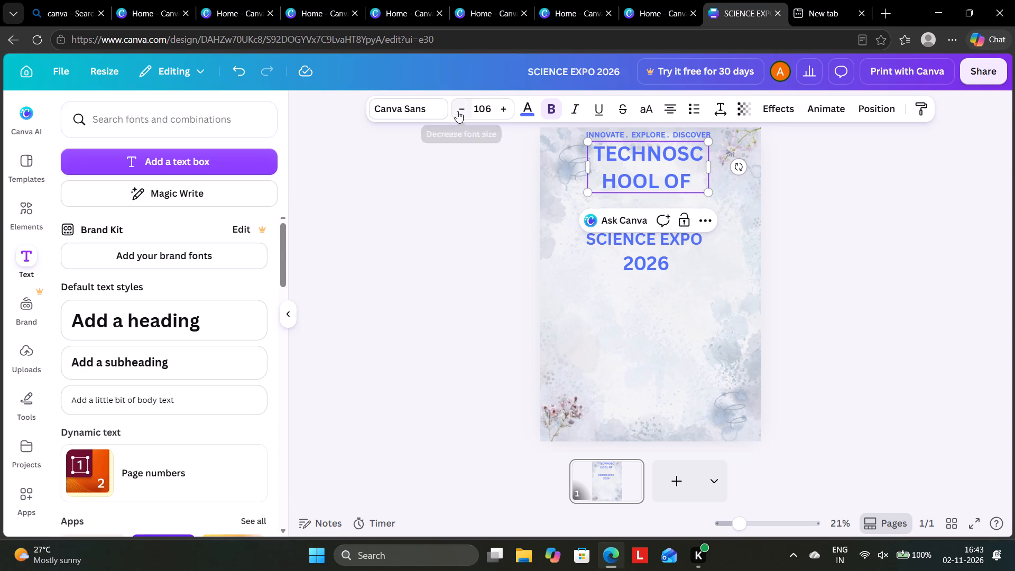
pyautogui.tripleClick(457, 111)
pyautogui.tripleClick(457, 110)
pyautogui.click(457, 110)
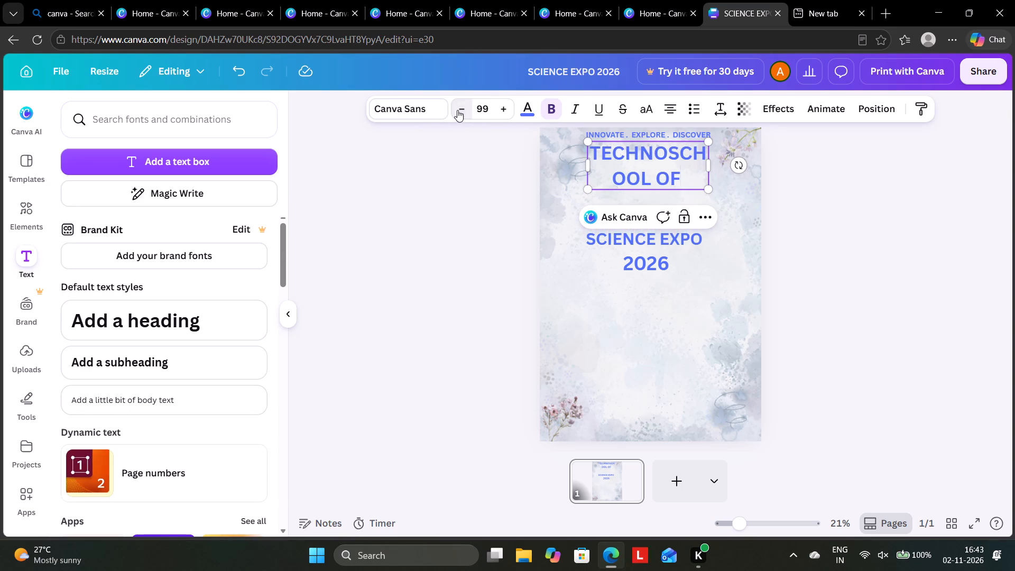
pyautogui.tripleClick(457, 110)
pyautogui.click(457, 110)
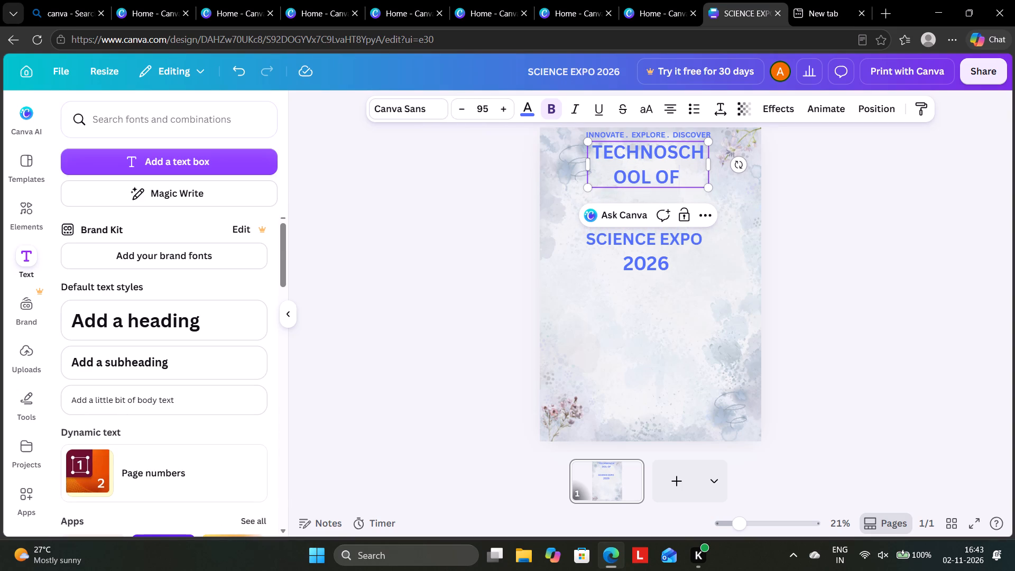
# Insert the missing space between "TECHNO" and "SCHOOL" in the heading.
pyautogui.click(665, 150)
pyautogui.press('space')
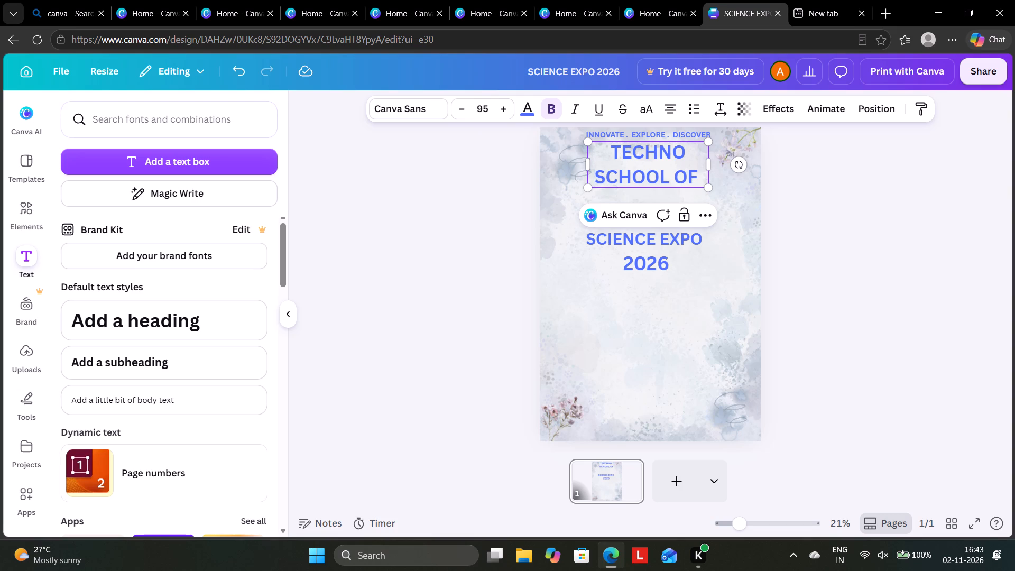
# Append "SCIENCE" after "SCHOOL OF" in the heading and add "PRESENTS" on a new line below.
pyautogui.click(699, 179)
pyautogui.press('space')
pyautogui.press('d')
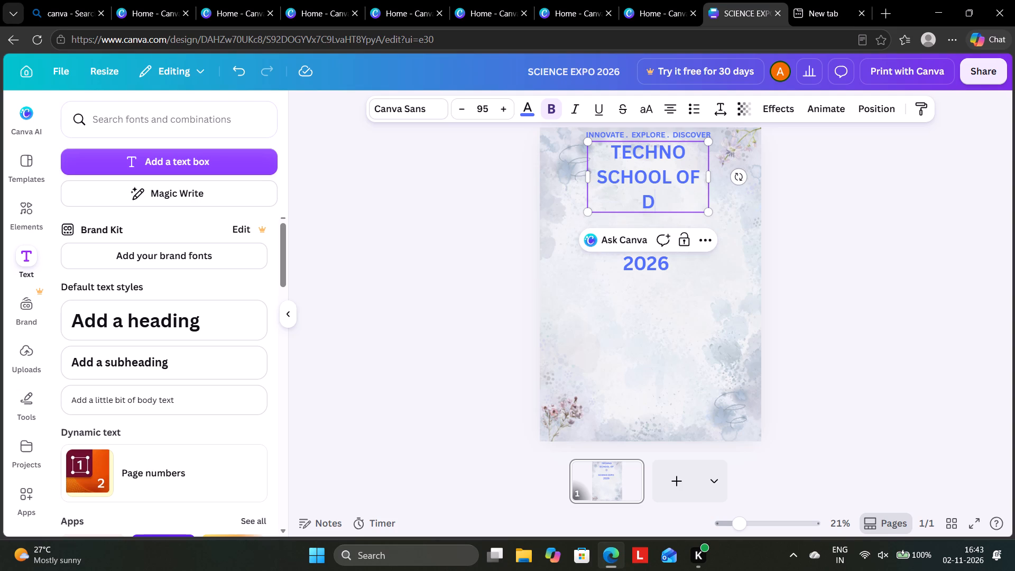
pyautogui.press('BackSpace')
pyautogui.write('SCIR')
pyautogui.press('BackSpace')
pyautogui.write('ENC')
pyautogui.press('e')
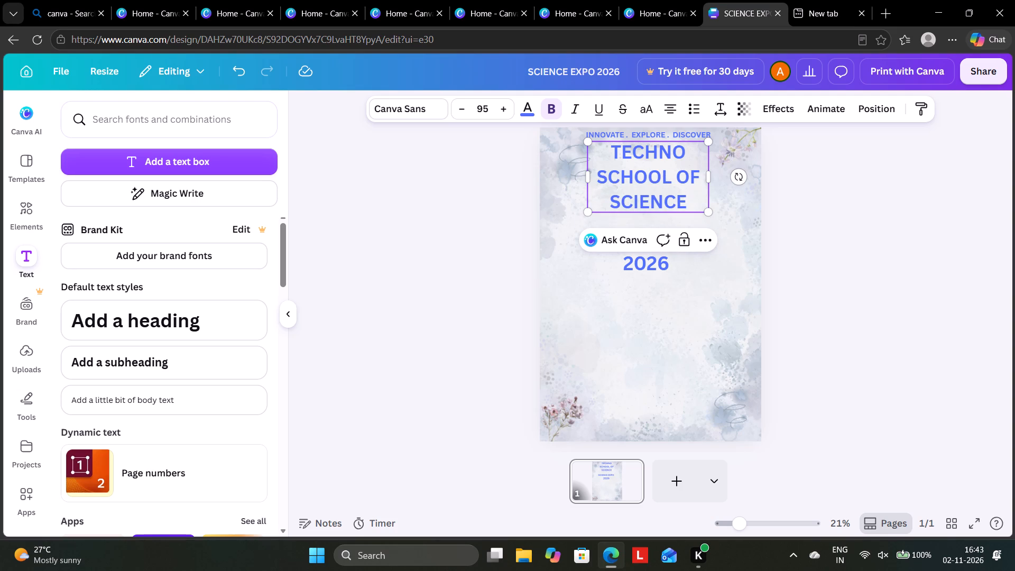
pyautogui.press('space')
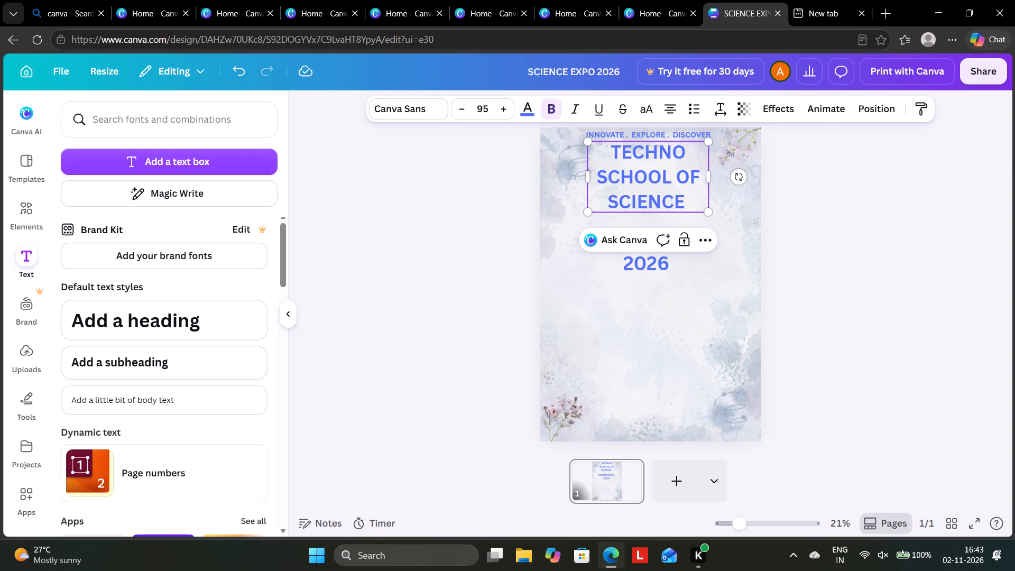
pyautogui.press('Return')
pyautogui.write('PRESENTS')
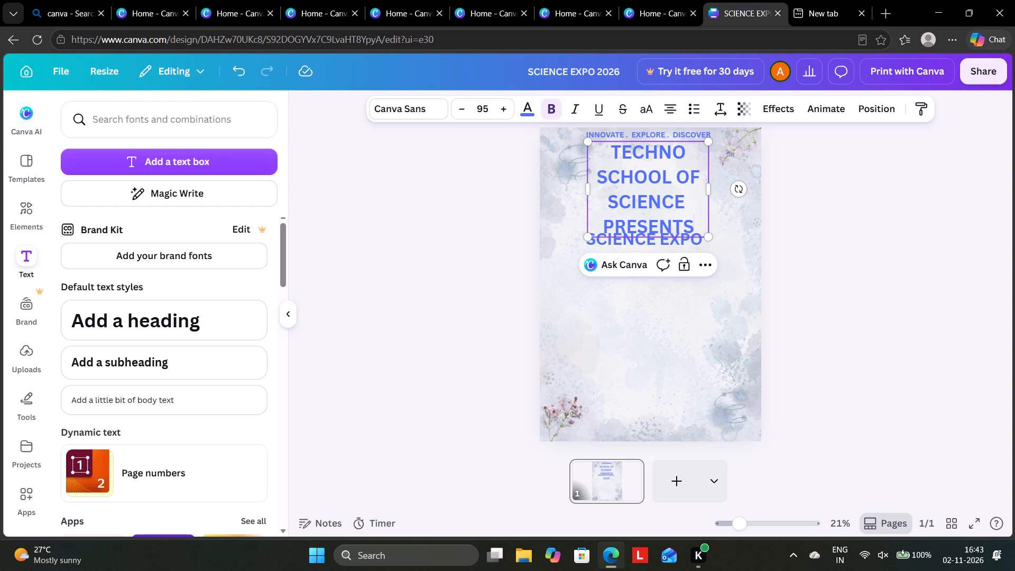
# Reduce the font size of the heading's "PRESENTS" line to 87.
pyautogui.tripleClick(462, 106)
pyautogui.tripleClick(462, 105)
pyautogui.doubleClick(462, 105)
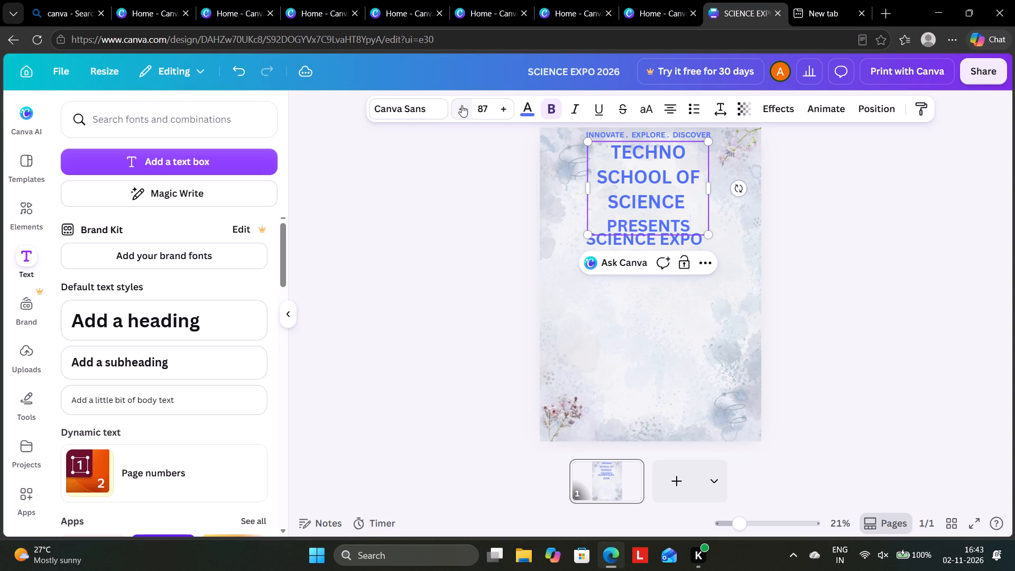
# Scale the school heading down to about font size 86.7 and narrow its text box from its left side.
pyautogui.click(648, 188)
pyautogui.click(637, 174)
pyautogui.moveTo(706, 234); pyautogui.dragTo(702, 218)
pyautogui.moveTo(586, 177); pyautogui.dragTo(605, 181)
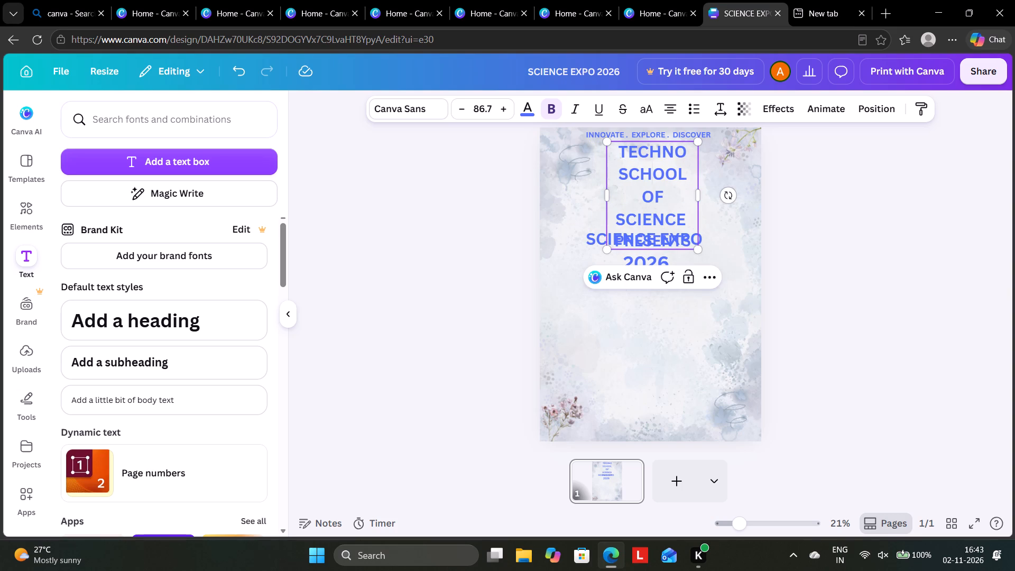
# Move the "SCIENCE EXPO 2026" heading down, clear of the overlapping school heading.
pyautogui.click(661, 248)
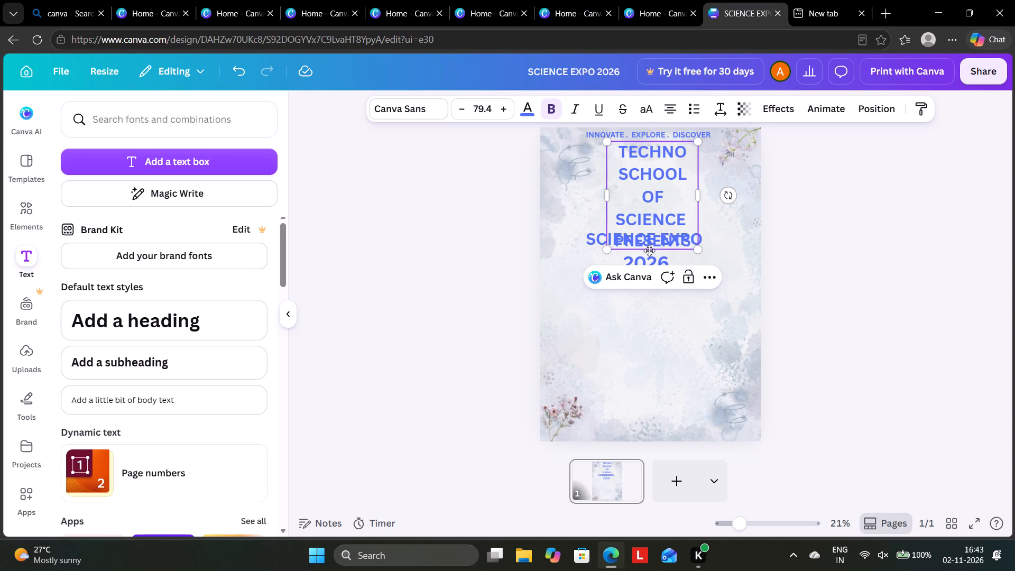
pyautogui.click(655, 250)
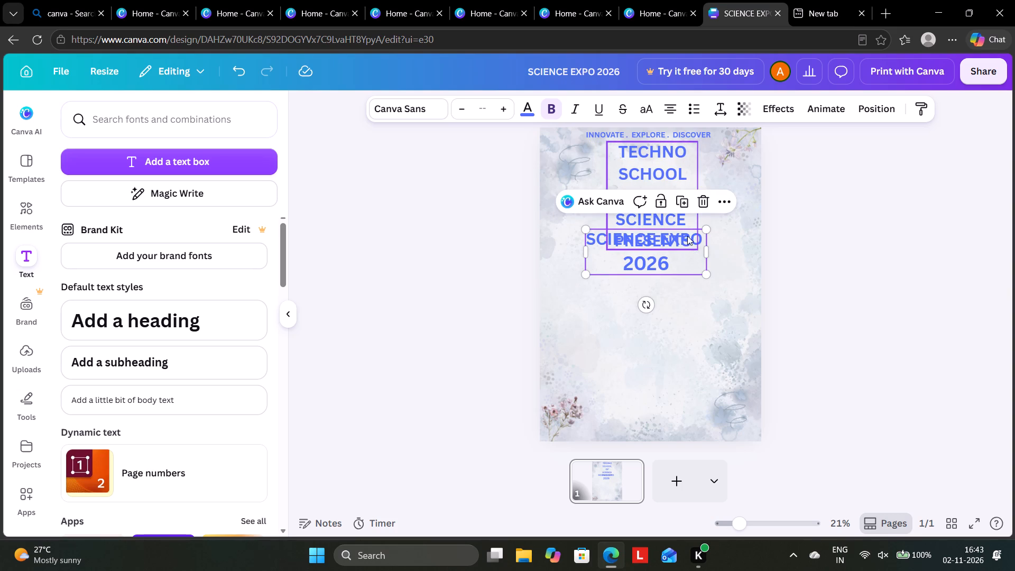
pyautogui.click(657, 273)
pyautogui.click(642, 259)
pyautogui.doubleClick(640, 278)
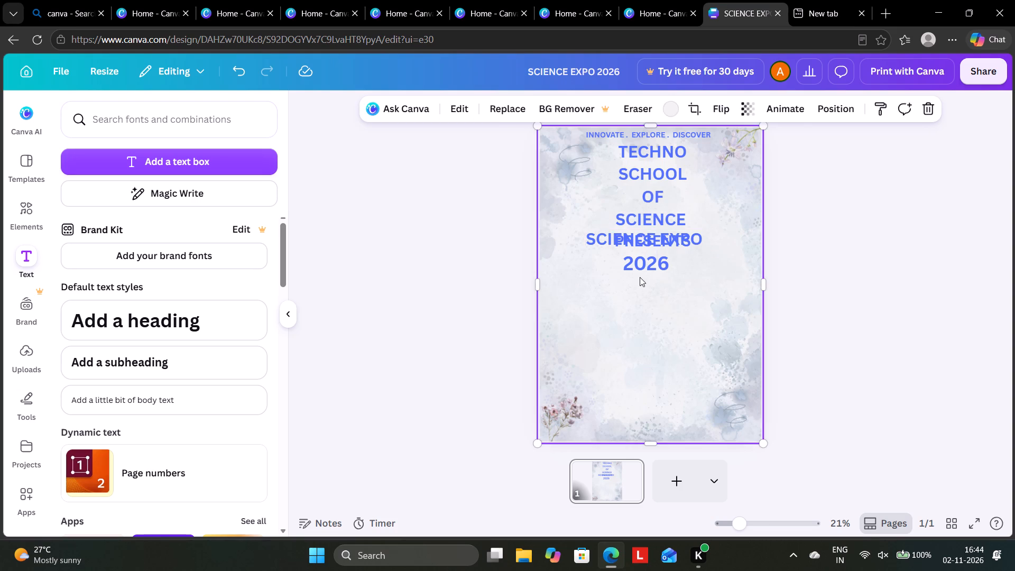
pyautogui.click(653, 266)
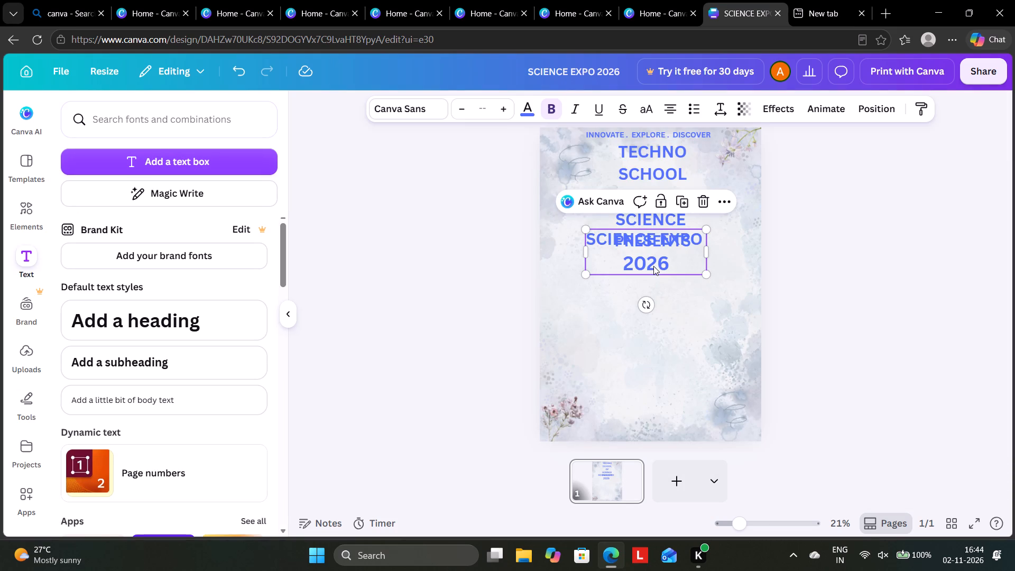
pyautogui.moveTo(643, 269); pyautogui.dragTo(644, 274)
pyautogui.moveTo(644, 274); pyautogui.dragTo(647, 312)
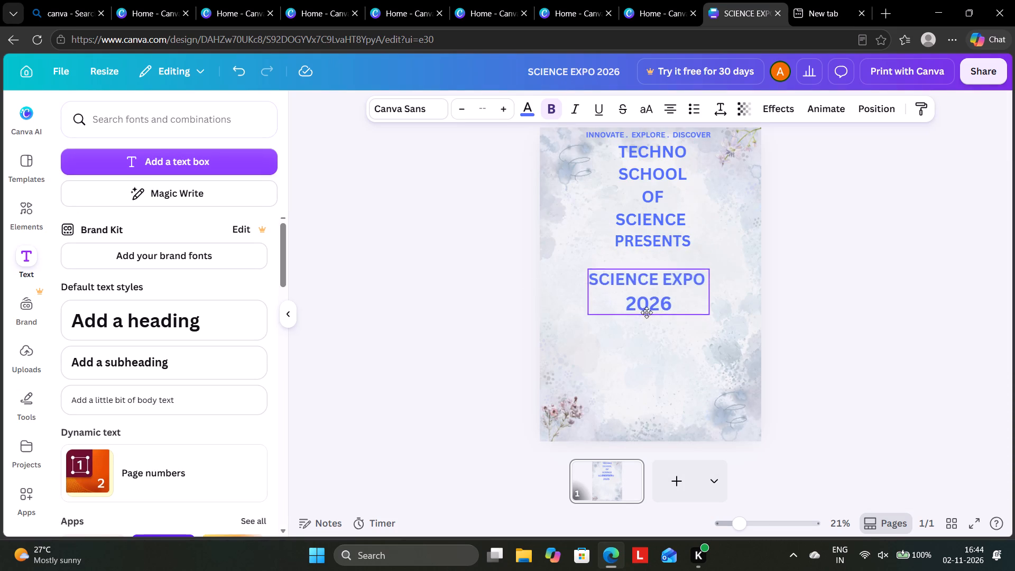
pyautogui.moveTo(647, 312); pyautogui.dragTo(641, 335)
# Scale the school heading down proportionally until its "PRESENTS" line is about font size 65.1.
pyautogui.click(645, 223)
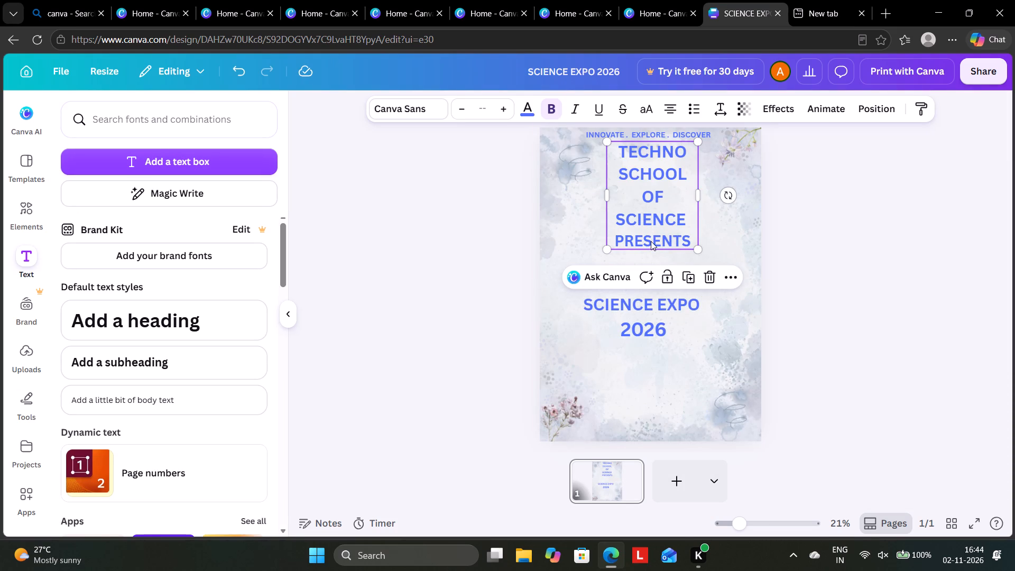
pyautogui.click(655, 246)
pyautogui.moveTo(699, 254); pyautogui.dragTo(699, 244)
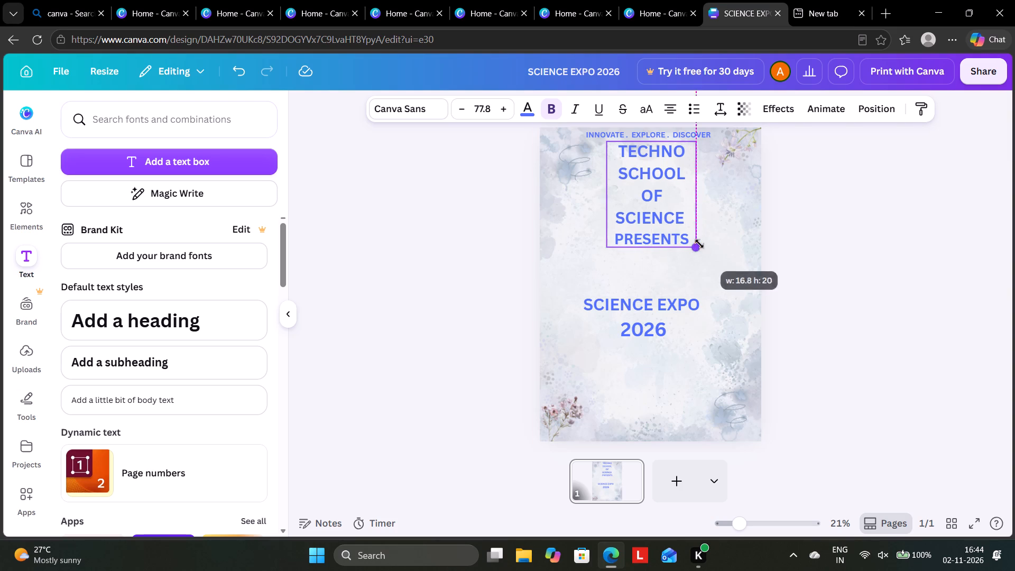
pyautogui.moveTo(699, 244); pyautogui.dragTo(701, 220)
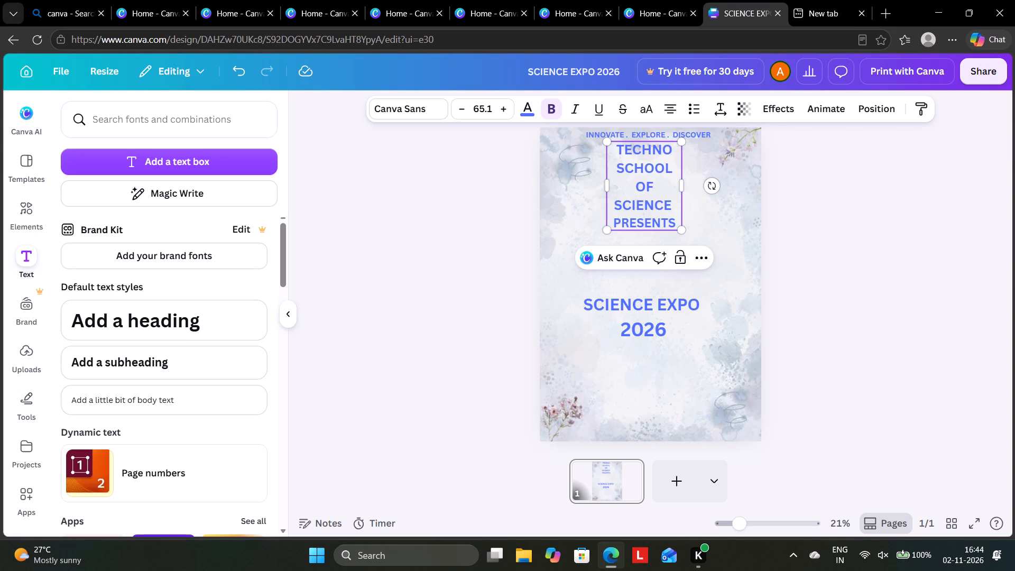
# Widen the school heading's text box on both sides to about 27.6 so "TECHNO SCHOOL OF" fits on one line.
pyautogui.moveTo(680, 186); pyautogui.dragTo(702, 187)
pyautogui.moveTo(685, 187); pyautogui.dragTo(699, 189)
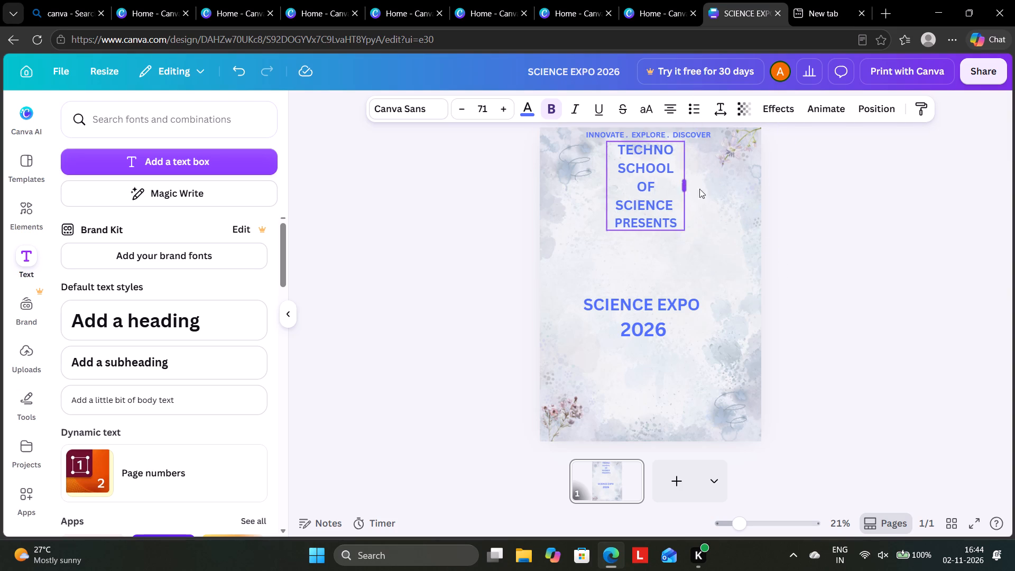
pyautogui.moveTo(699, 189); pyautogui.dragTo(727, 192)
pyautogui.click(611, 170)
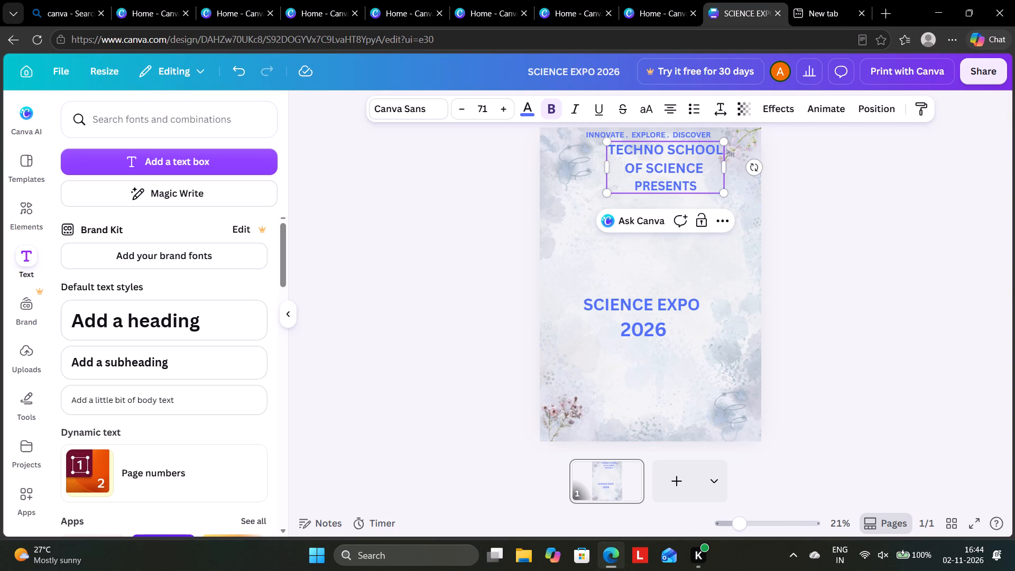
pyautogui.moveTo(607, 169); pyautogui.dragTo(579, 178)
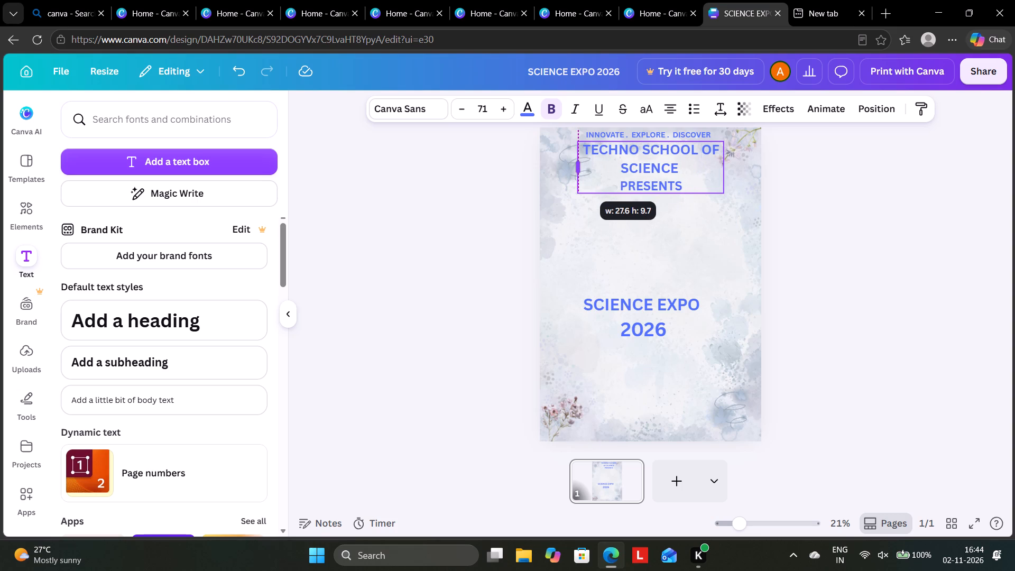
pyautogui.moveTo(579, 178); pyautogui.dragTo(576, 179)
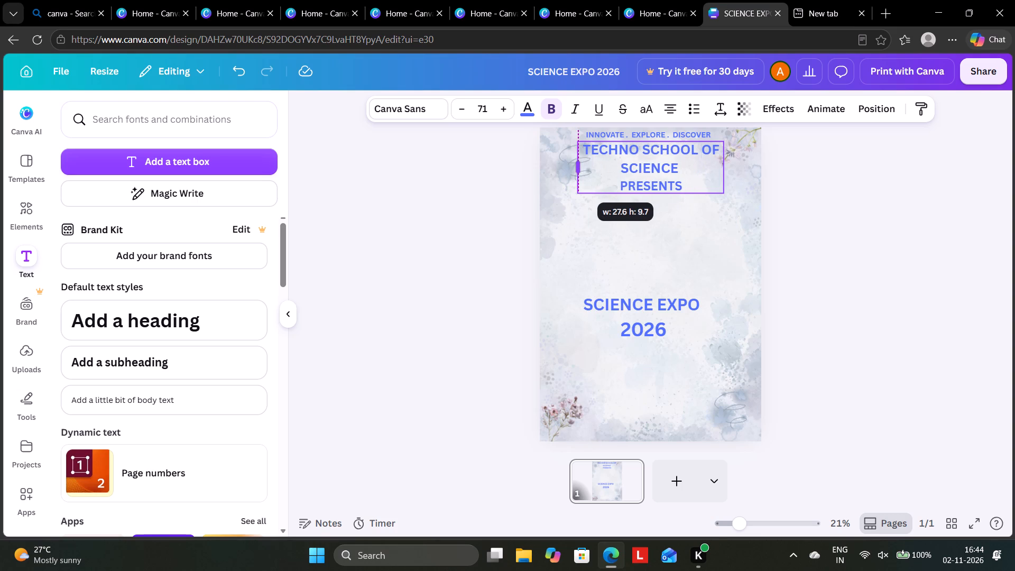
pyautogui.moveTo(576, 179); pyautogui.dragTo(576, 179)
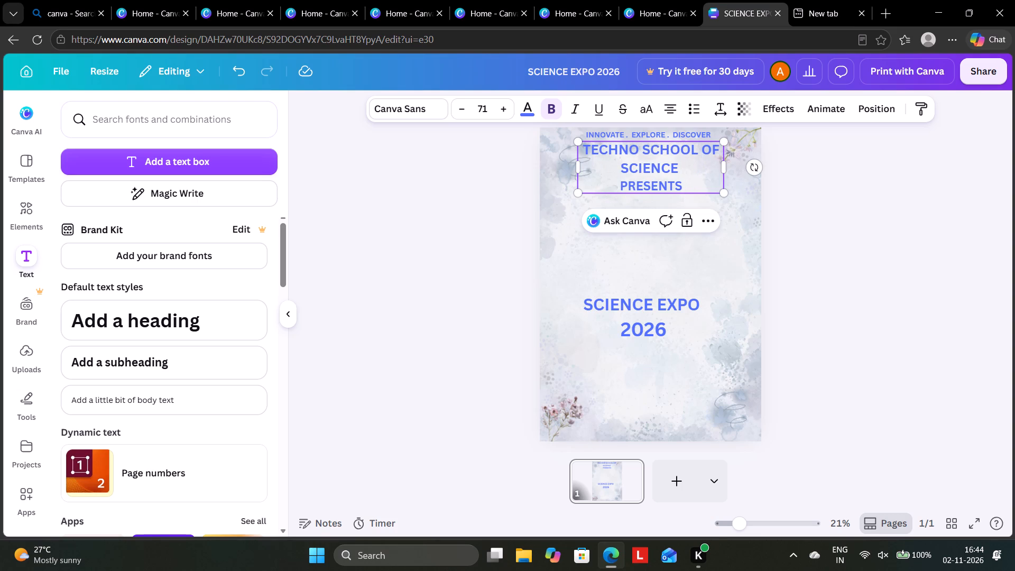
# Reduce the font size of the "TECHNO SCHOOL OF SCIENCE" text to 61.
pyautogui.tripleClick(459, 109)
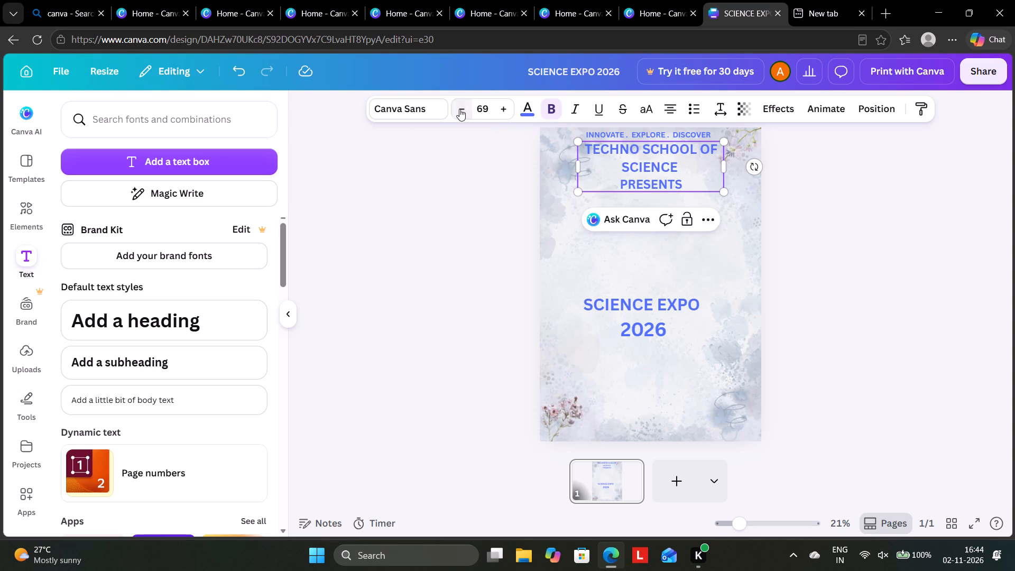
pyautogui.moveTo(457, 109); pyautogui.dragTo(449, 112)
pyautogui.click(445, 112)
pyautogui.tripleClick(460, 110)
pyautogui.click(460, 109)
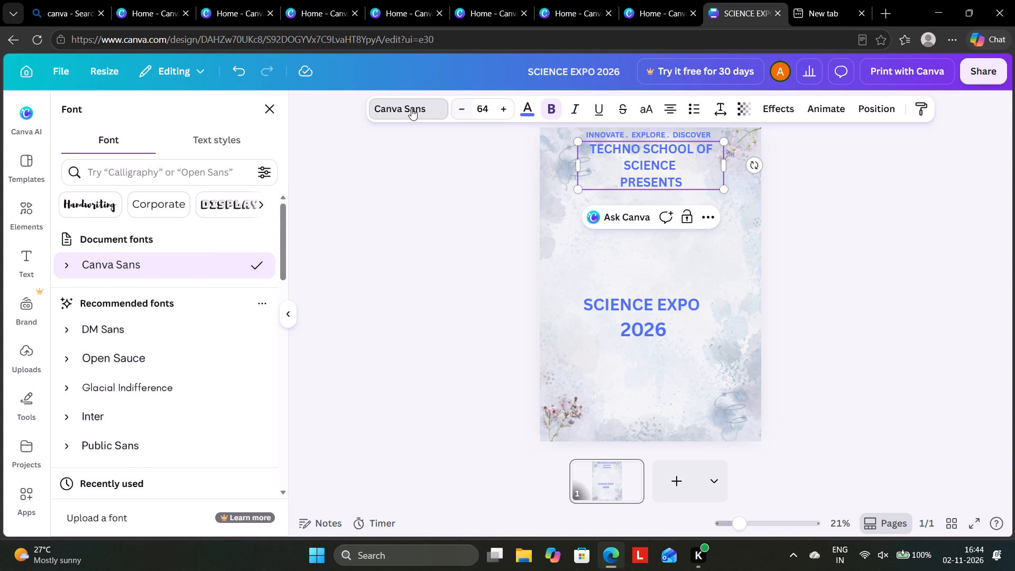
pyautogui.click(411, 108)
pyautogui.tripleClick(453, 103)
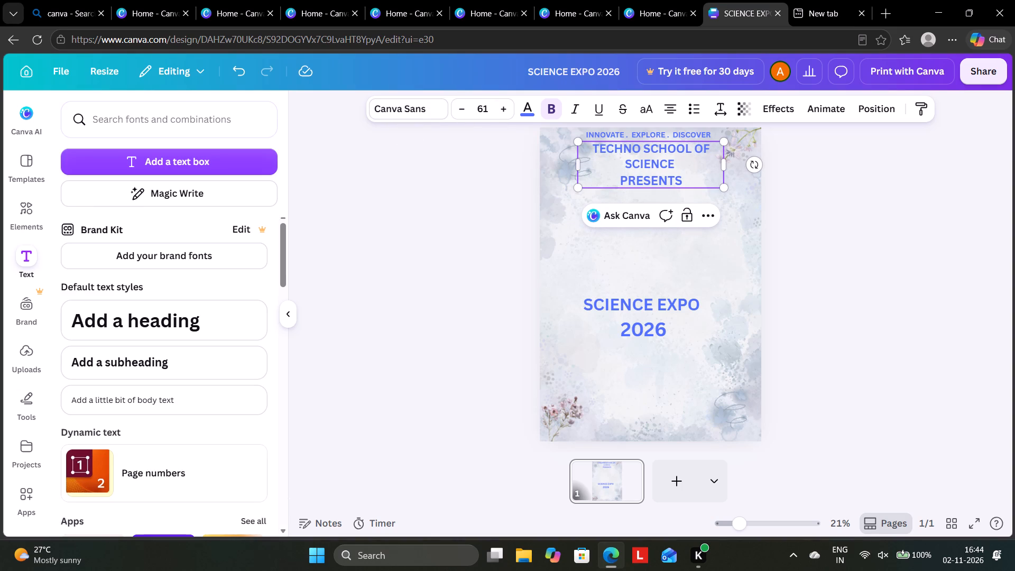
# Reduce the font size of the heading's "PRESENTS" line to 60.1.
pyautogui.click(660, 177)
pyautogui.tripleClick(460, 110)
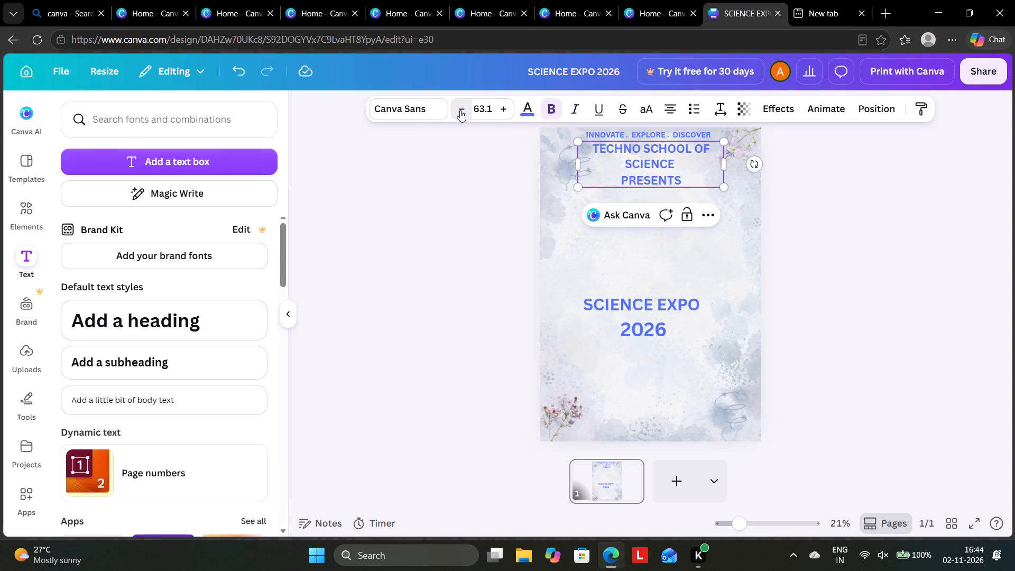
pyautogui.doubleClick(460, 110)
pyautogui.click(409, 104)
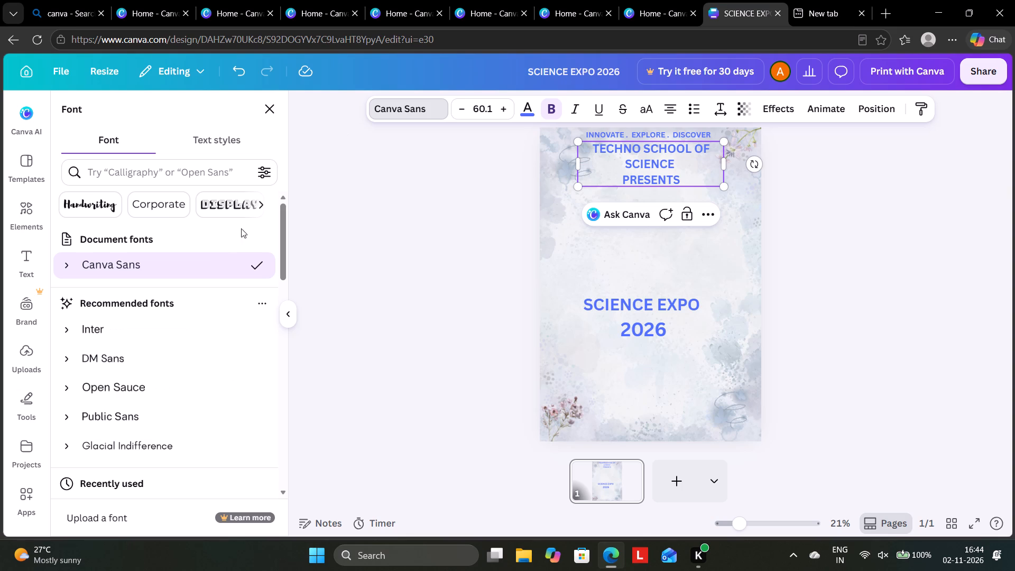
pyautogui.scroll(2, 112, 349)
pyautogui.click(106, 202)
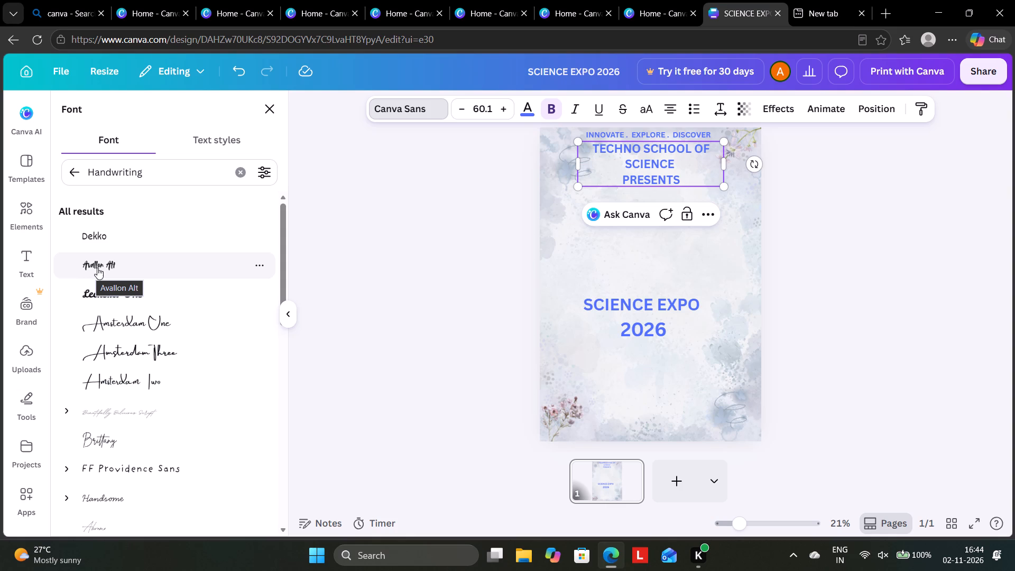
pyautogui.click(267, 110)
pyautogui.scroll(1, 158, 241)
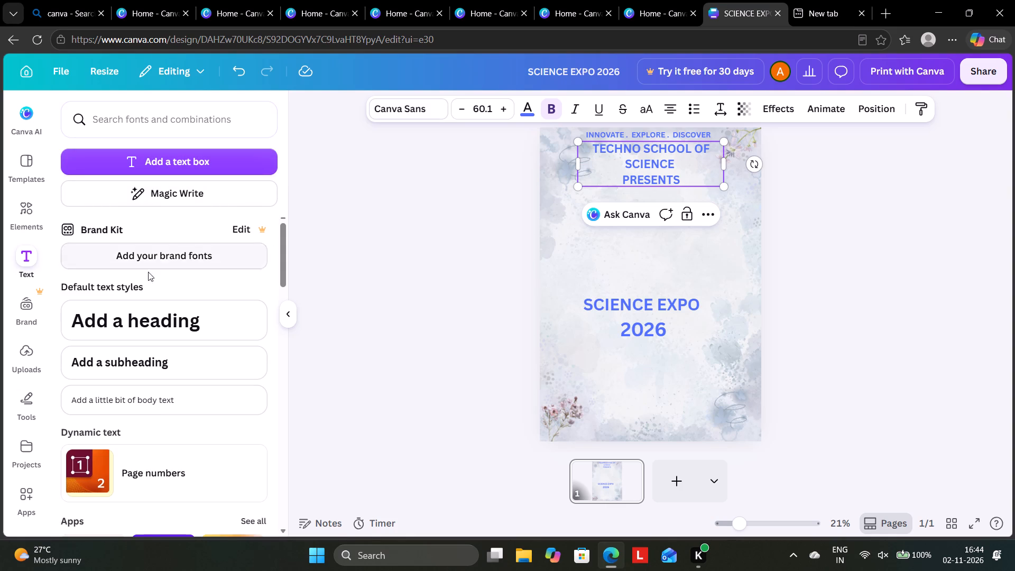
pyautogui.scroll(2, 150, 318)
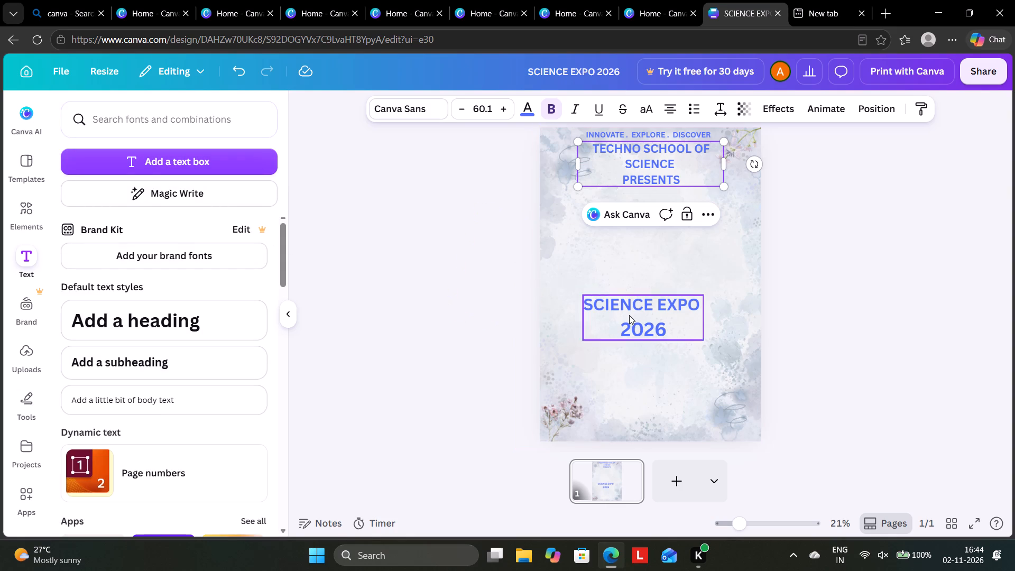
# Move the "SCIENCE EXPO 2026" heading up to sit directly beneath the "PRESENTS" line.
pyautogui.click(629, 315)
pyautogui.click(648, 338)
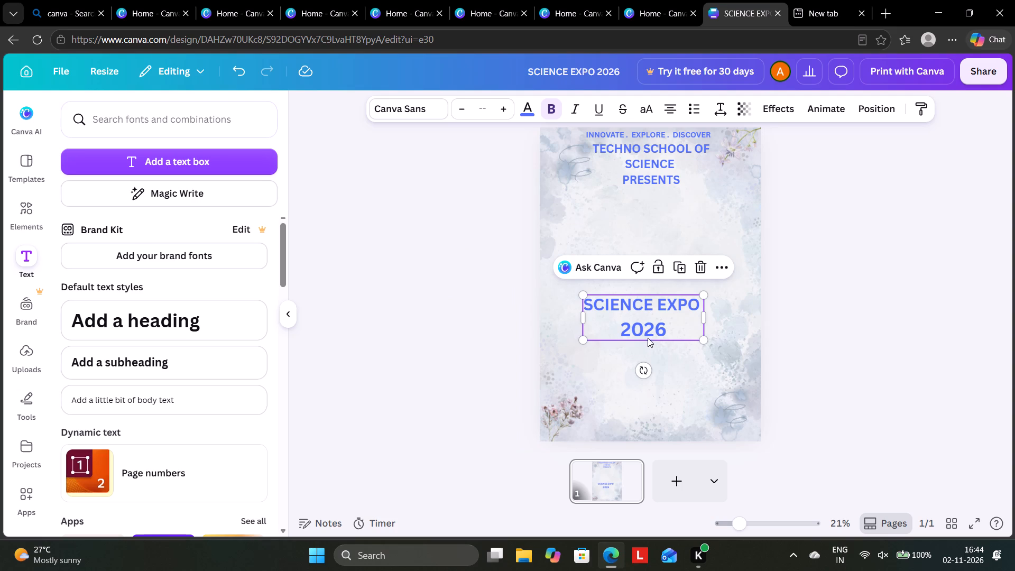
pyautogui.moveTo(644, 343); pyautogui.dragTo(671, 306)
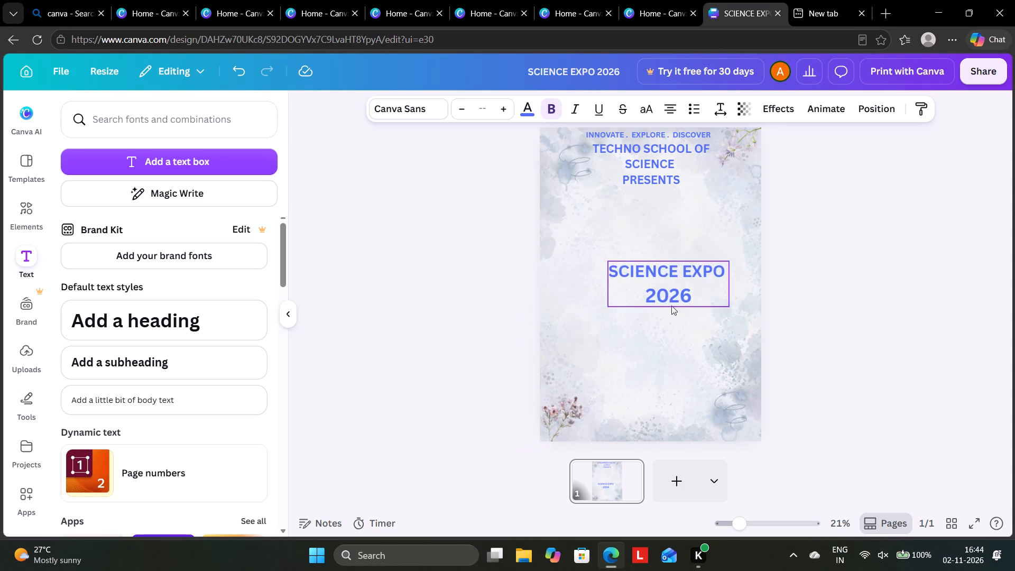
pyautogui.moveTo(671, 306); pyautogui.dragTo(653, 238)
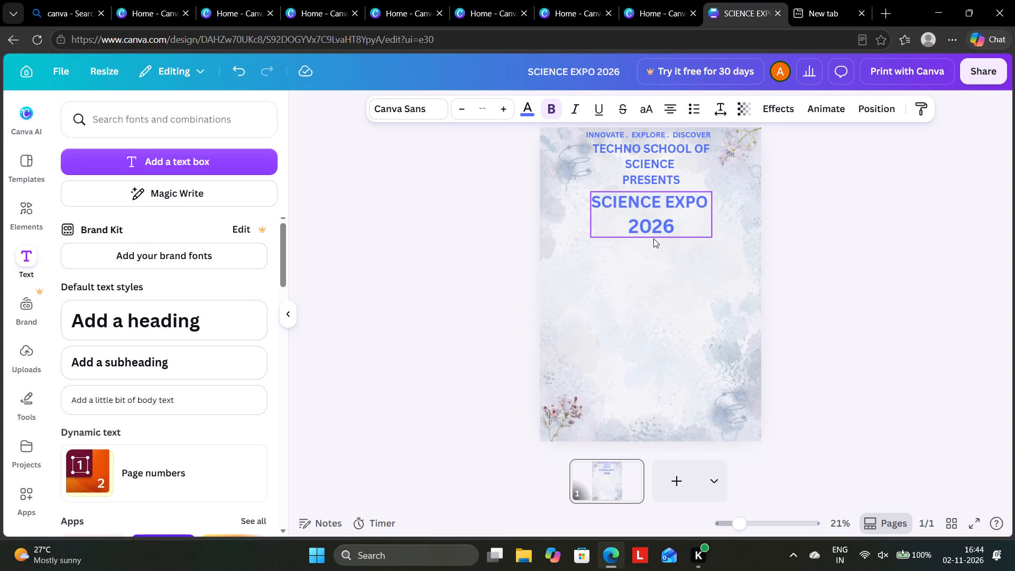
pyautogui.moveTo(653, 238); pyautogui.dragTo(654, 238)
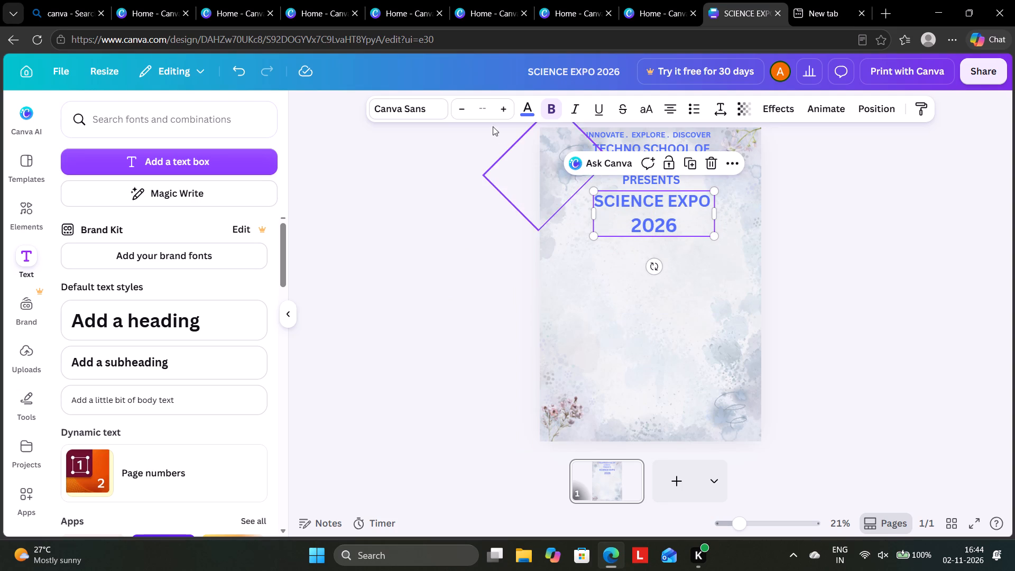
# Reduce the font size of the whole "SCIENCE EXPO 2026" heading until it is narrower than "TECHNO SCHOOL OF".
pyautogui.click(460, 107)
pyautogui.tripleClick(460, 106)
pyautogui.tripleClick(460, 106)
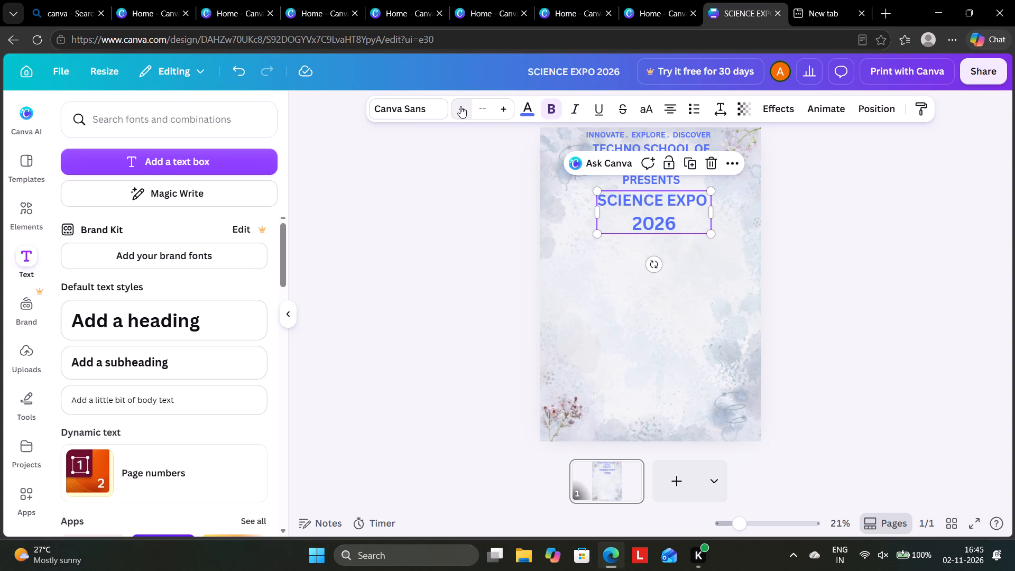
pyautogui.tripleClick(460, 106)
pyautogui.tripleClick(460, 106)
pyautogui.tripleClick(460, 106)
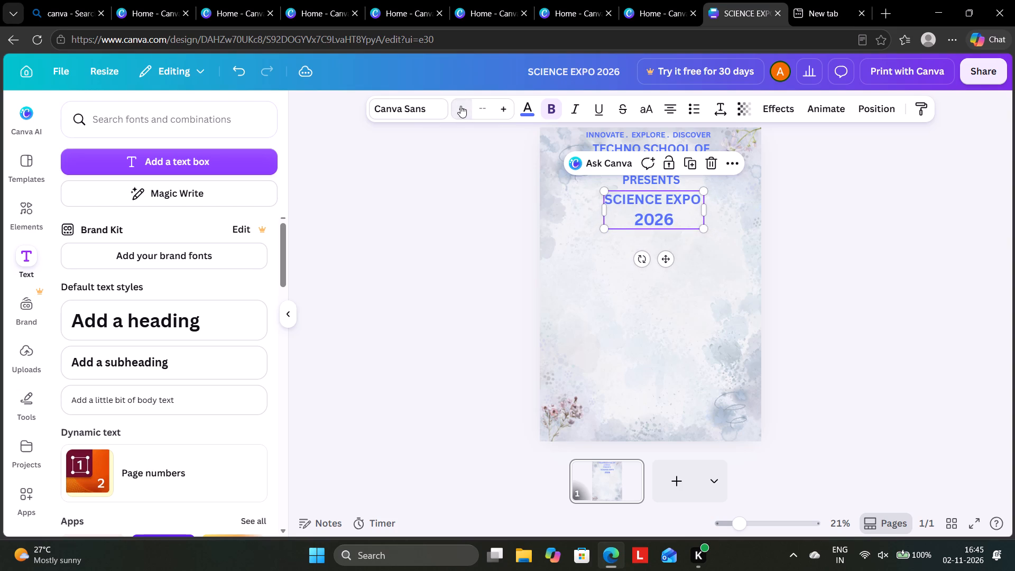
pyautogui.doubleClick(460, 106)
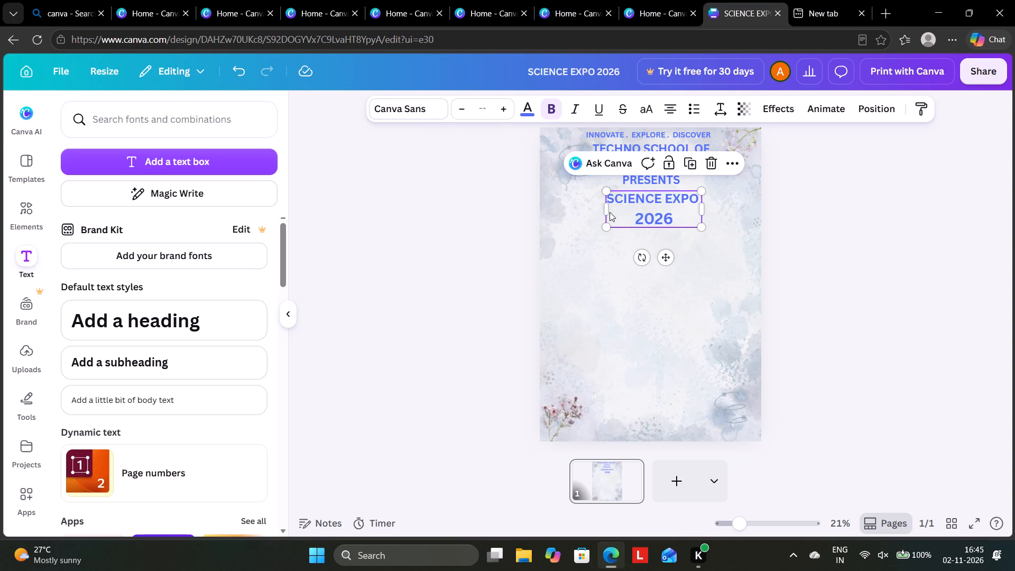
# Centre the "SCIENCE EXPO 2026" heading horizontally on the page, slightly below "PRESENTS", and deselect it.
pyautogui.click(665, 255)
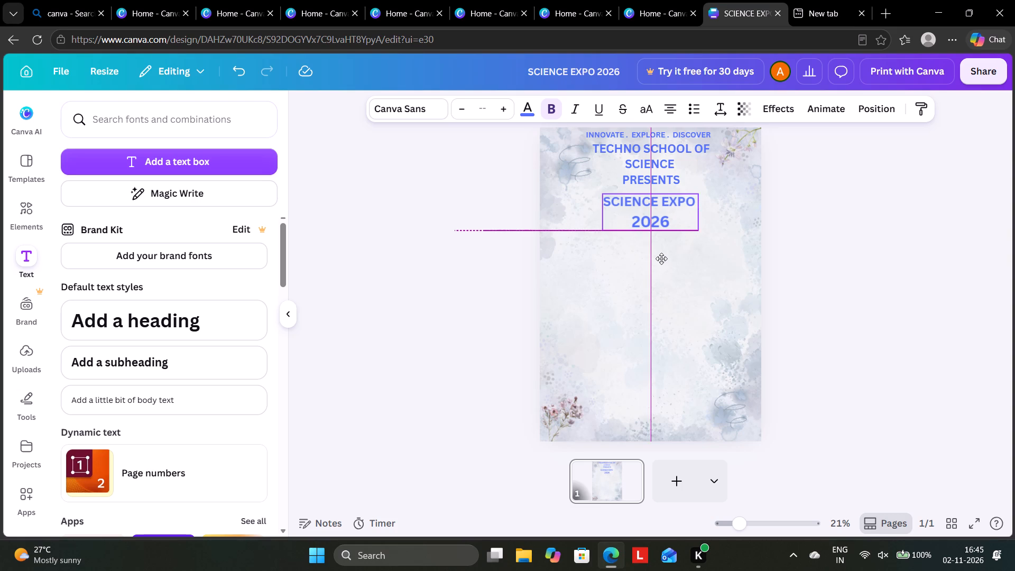
pyautogui.click(493, 274)
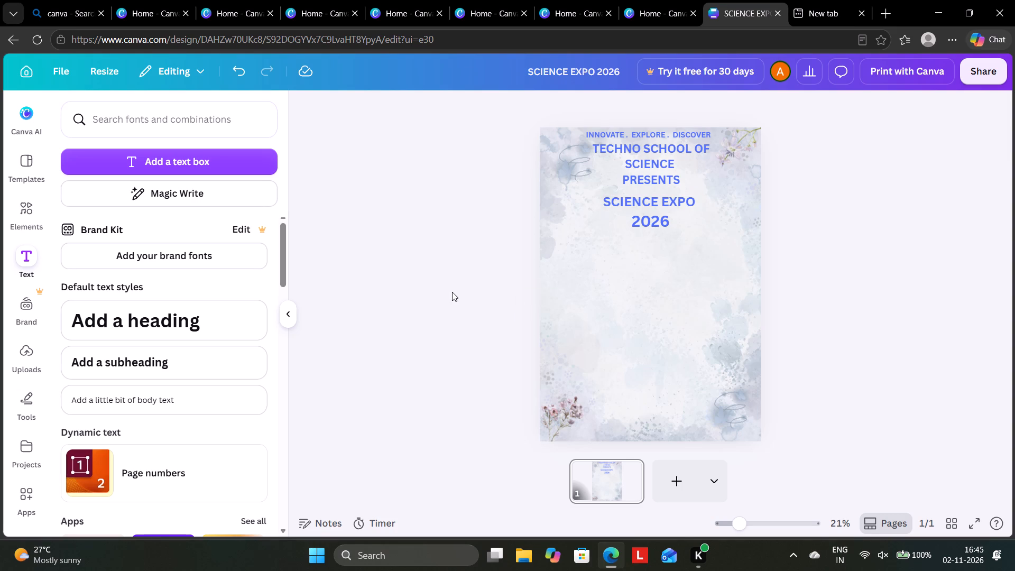
# Add a body text box and move it up to sit directly beneath the "SCIENCE EXPO 2026" heading.
pyautogui.scroll(3, 209, 311)
pyautogui.click(152, 391)
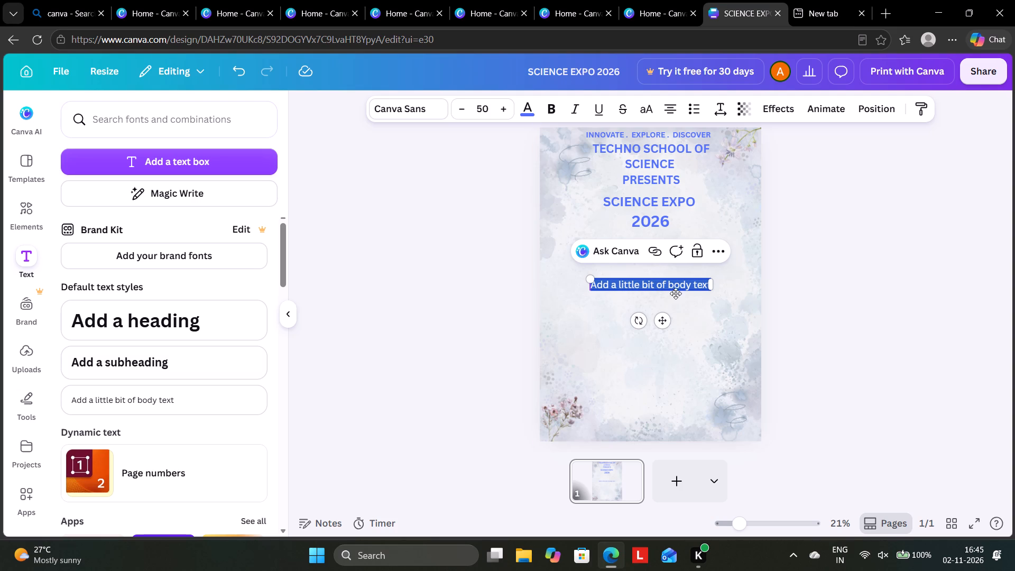
pyautogui.moveTo(654, 290); pyautogui.dragTo(651, 280)
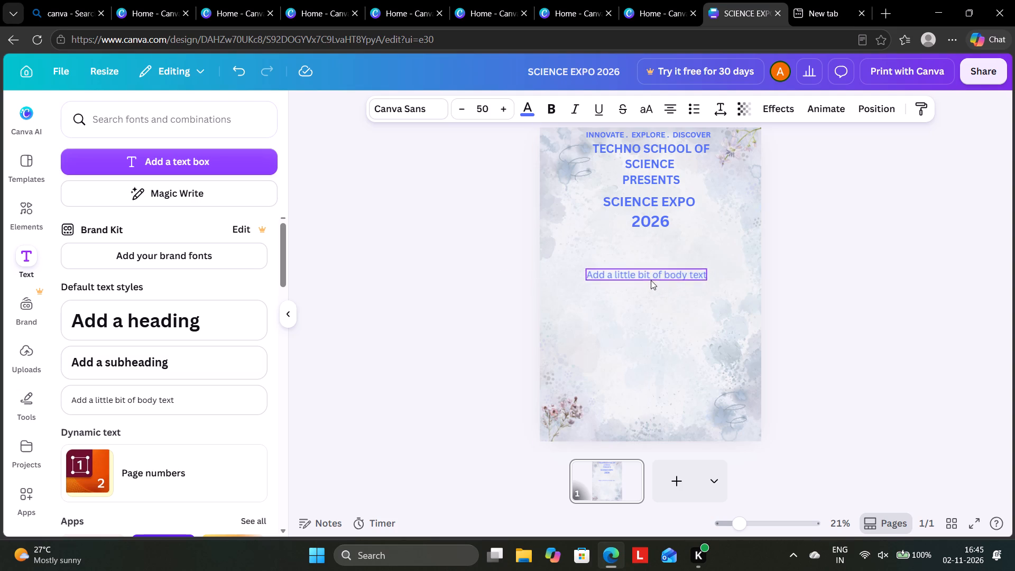
pyautogui.moveTo(651, 280); pyautogui.dragTo(648, 245)
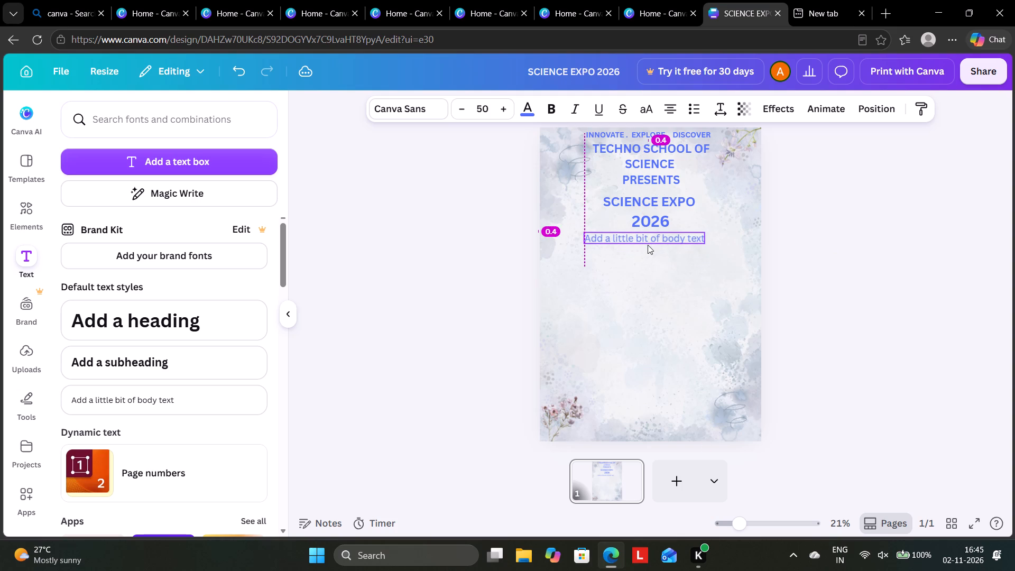
pyautogui.moveTo(648, 245); pyautogui.dragTo(648, 246)
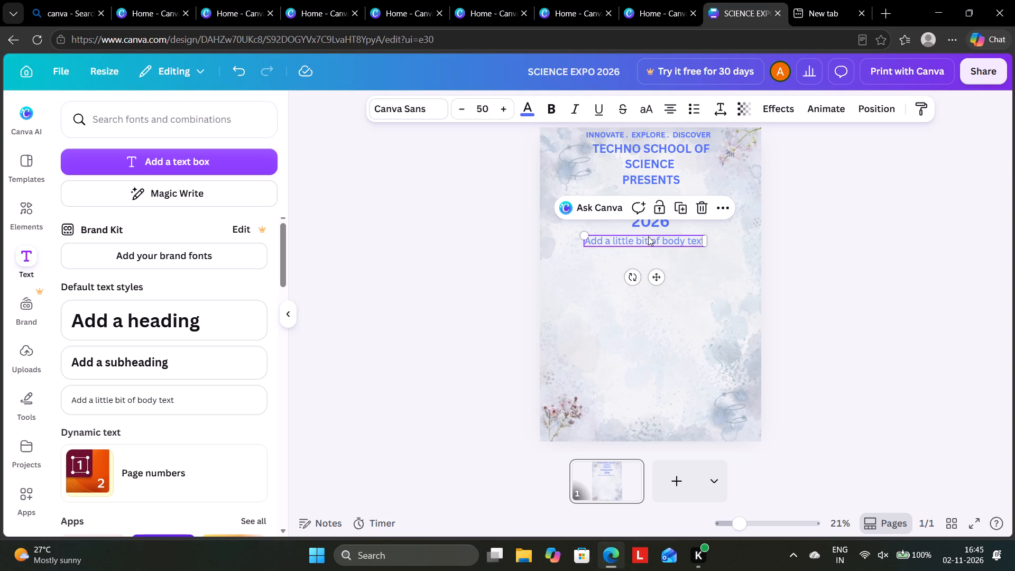
pyautogui.click(649, 246)
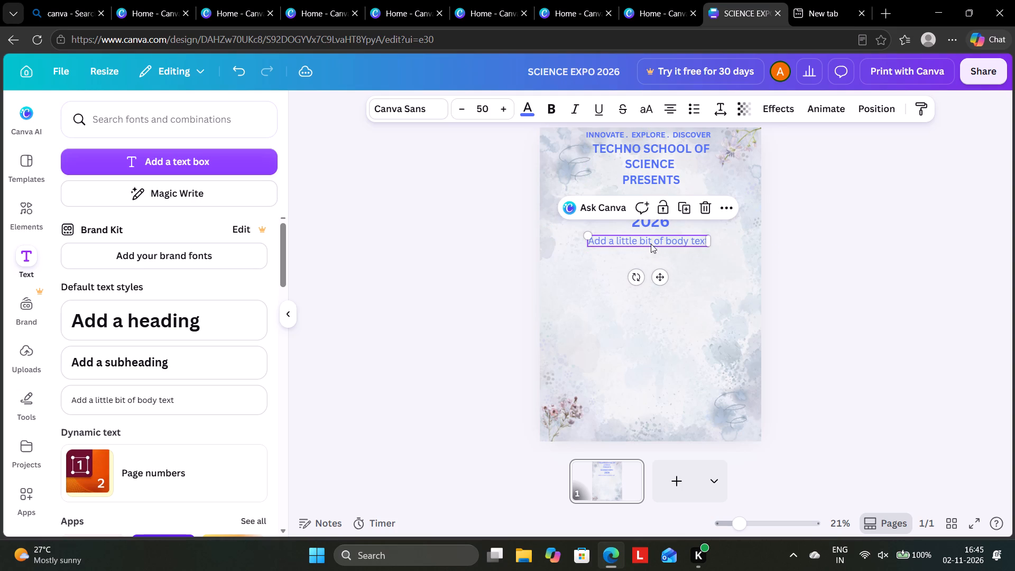
# Replace the new body text's placeholder with "THEME : INNOVATIONS FOR A BETTER TOMORROW".
pyautogui.click(649, 240)
pyautogui.press('BackSpace')
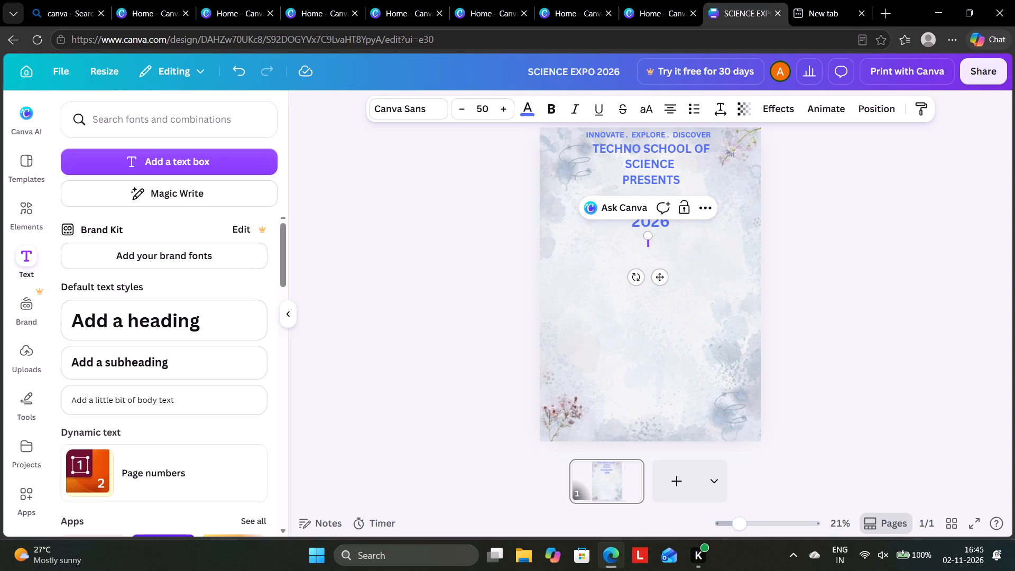
pyautogui.write('TW')
pyautogui.press('BackSpace')
pyautogui.write('HEM')
pyautogui.write('E')
pyautogui.press('space')
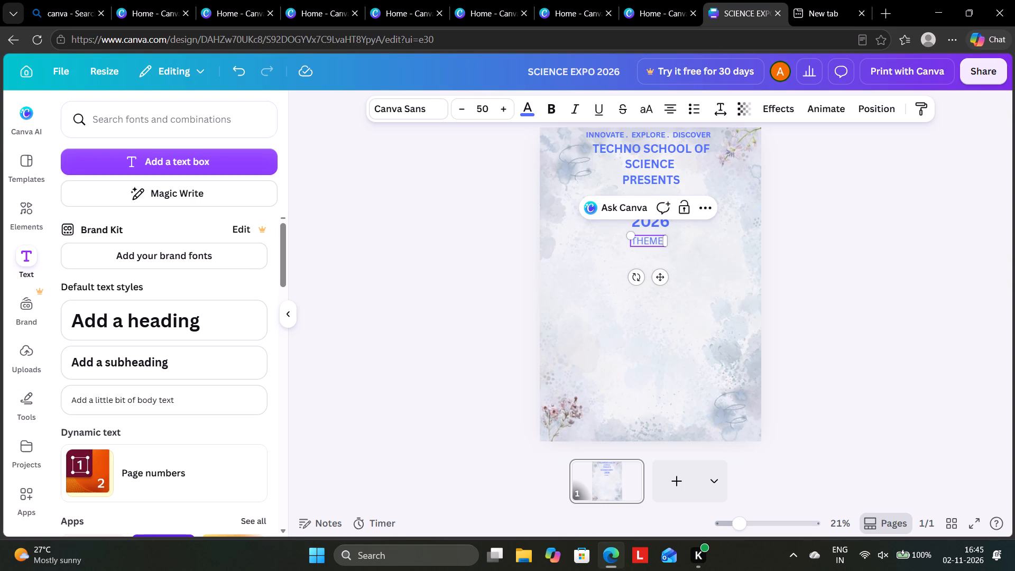
pyautogui.hotkey('shift', ':')
pyautogui.press('space')
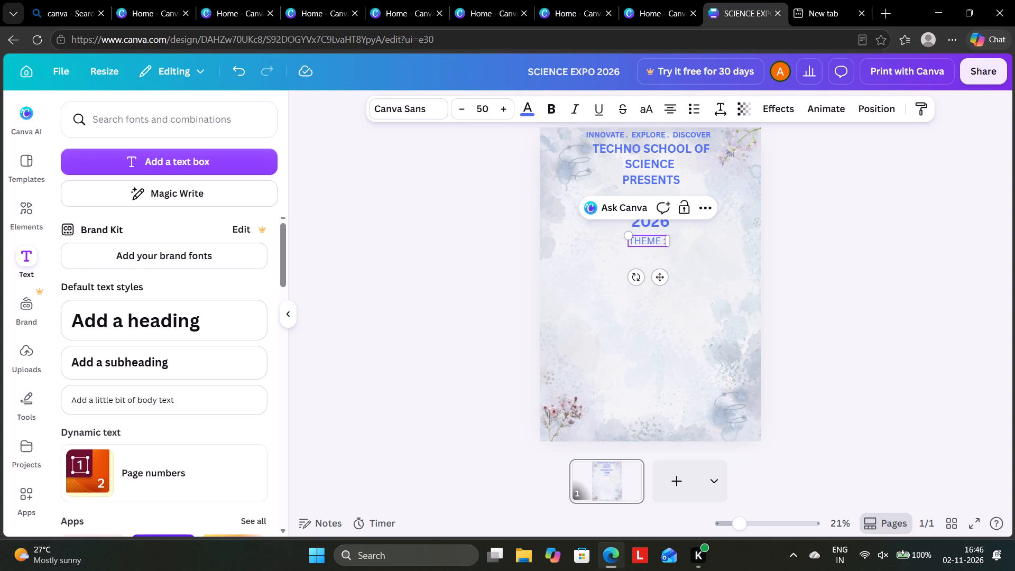
pyautogui.press('i')
pyautogui.write('NNI')
pyautogui.press('o')
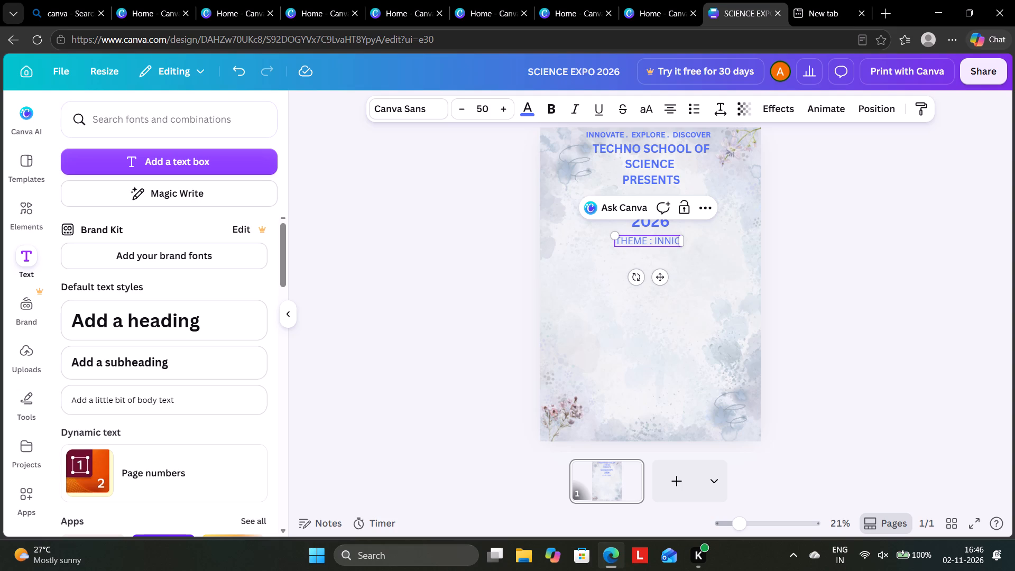
pyautogui.press('BackSpace')
pyautogui.press('BackSpace')
pyautogui.write('OVATIONS')
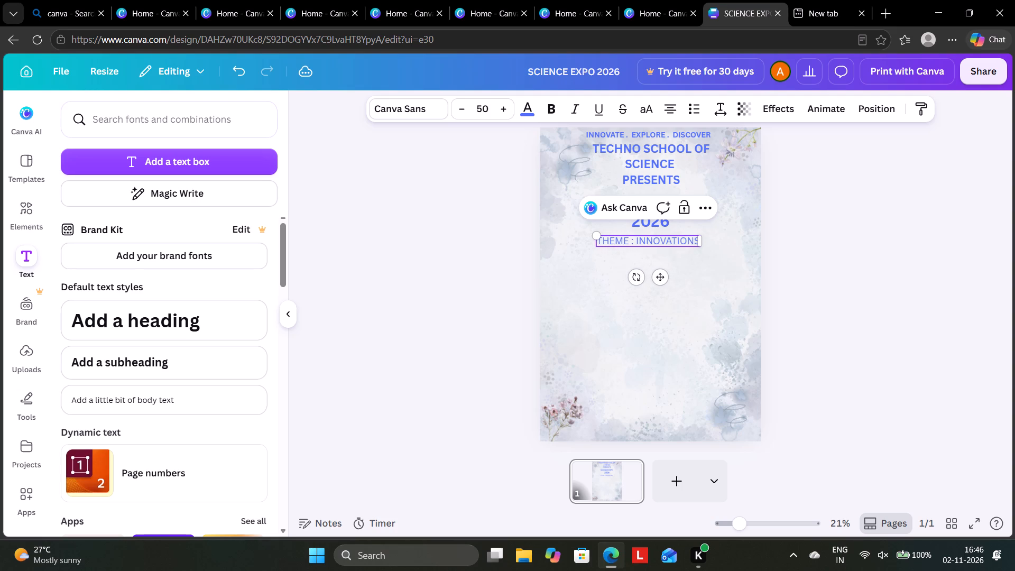
pyautogui.press('space')
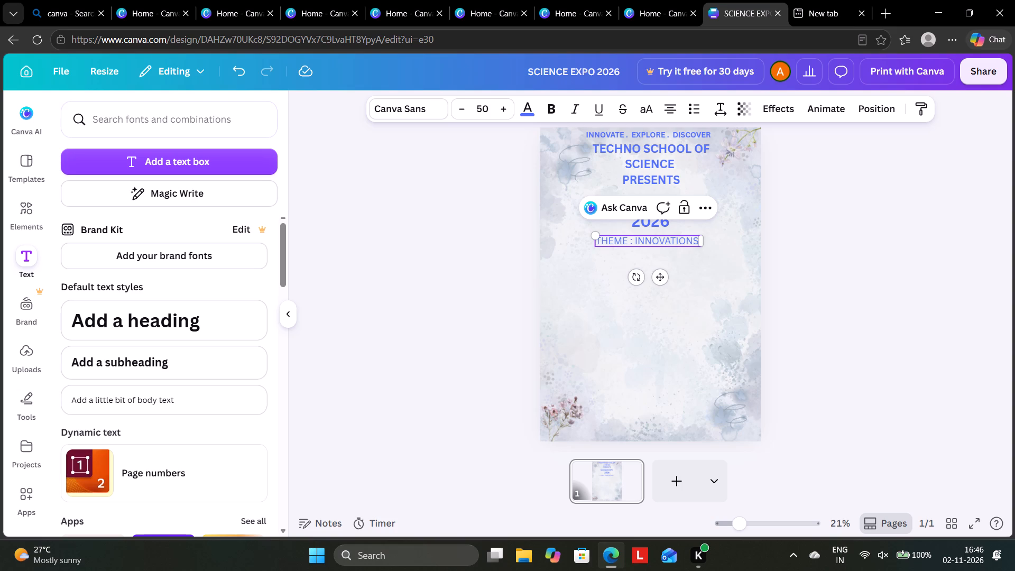
pyautogui.write('FOR')
pyautogui.press('space')
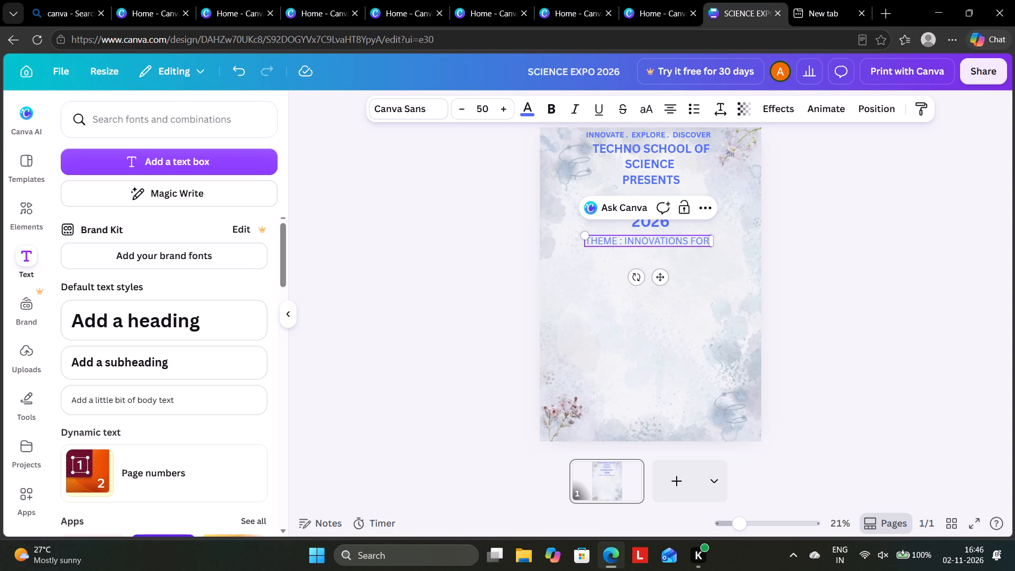
pyautogui.write('A')
pyautogui.press('space')
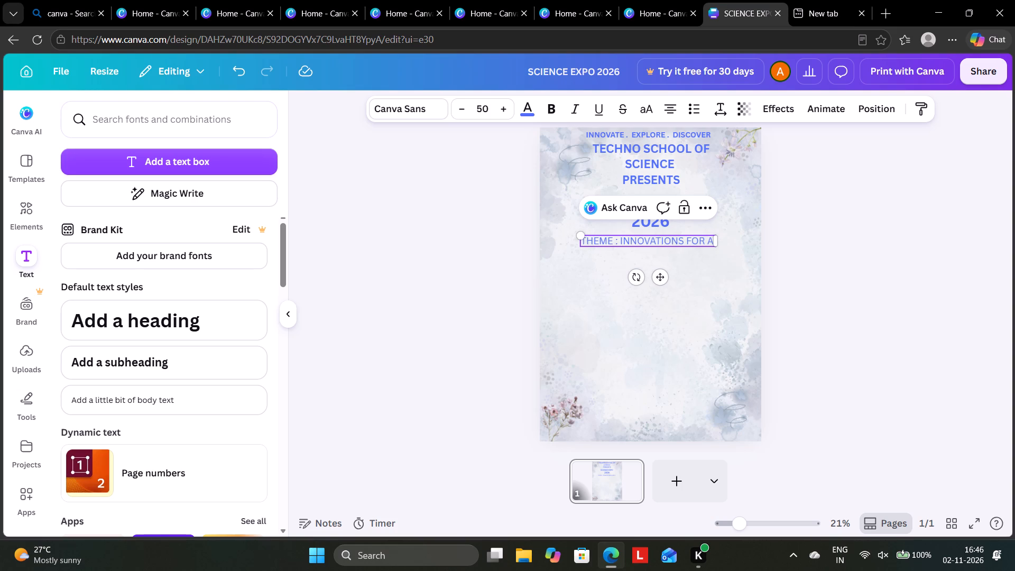
pyautogui.write('BE')
pyautogui.write('TTER')
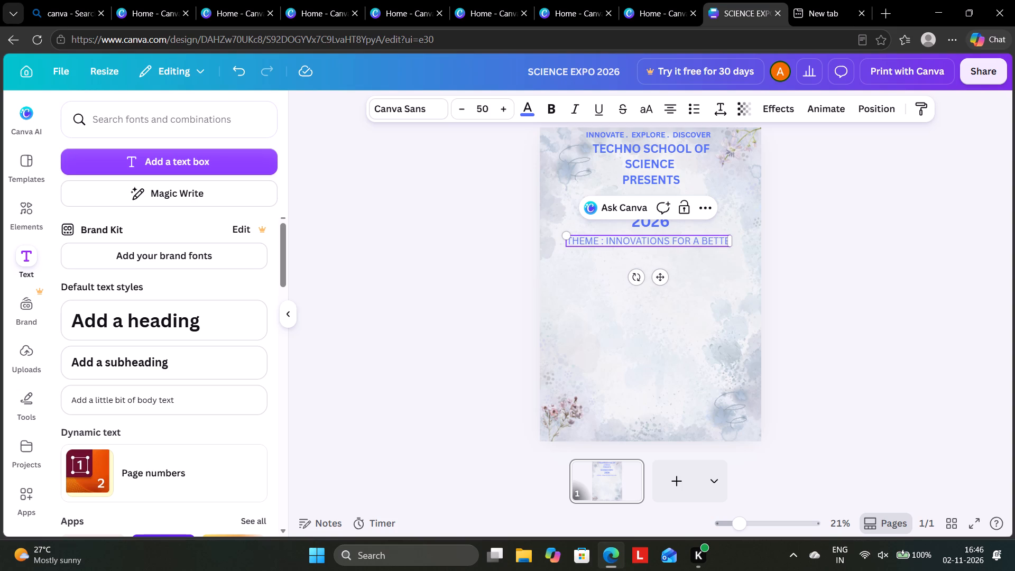
pyautogui.press('space')
pyautogui.write('TOM')
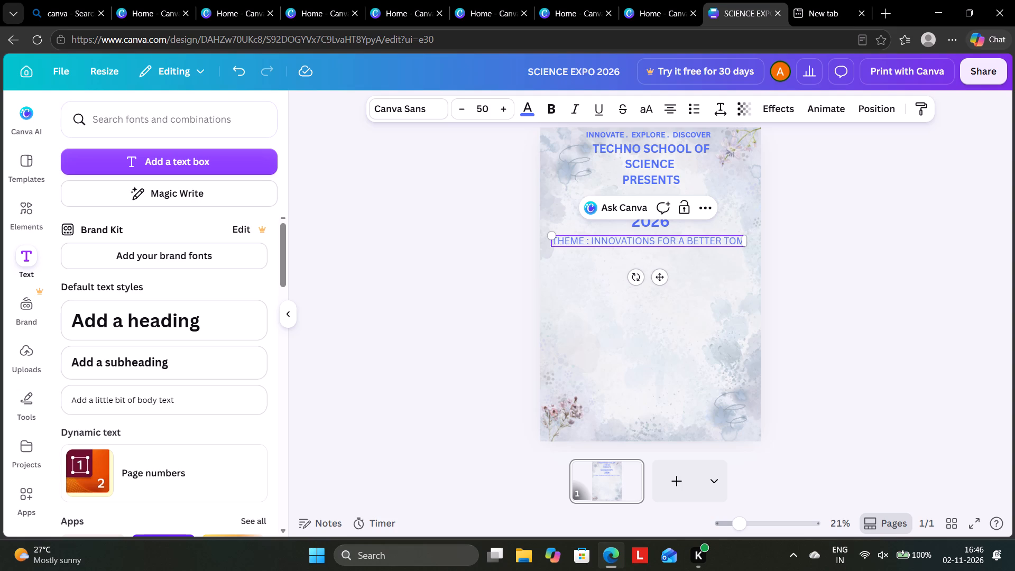
pyautogui.write('ORROW')
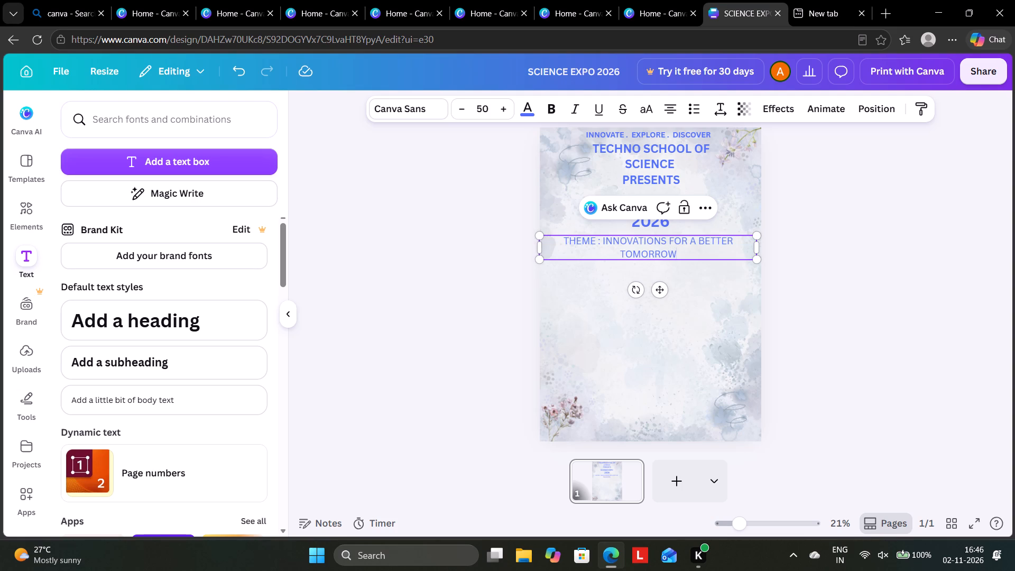
# Reduce the theme line's font size to 42 so it fits on one line.
pyautogui.tripleClick(460, 105)
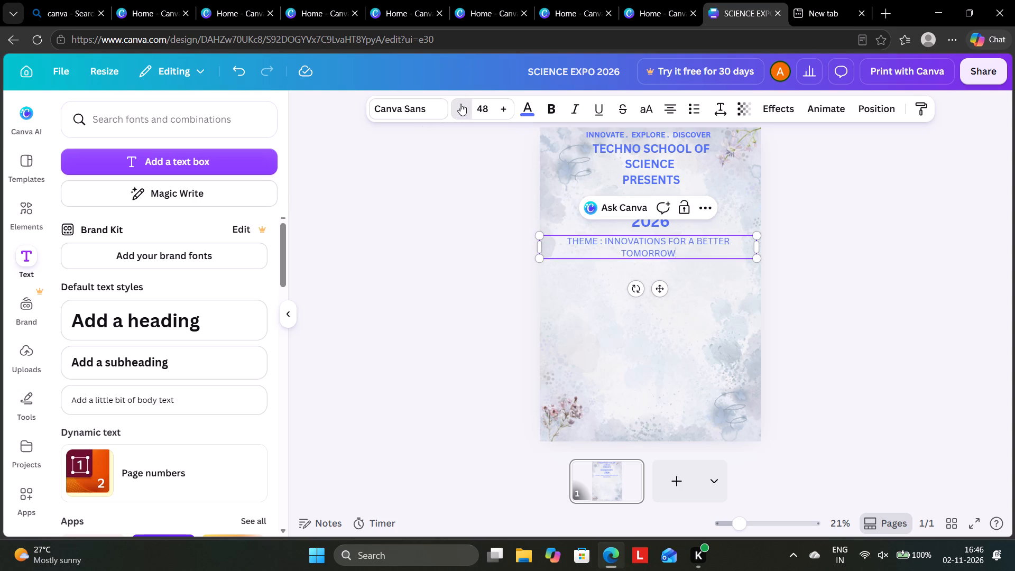
pyautogui.tripleClick(460, 104)
pyautogui.doubleClick(460, 104)
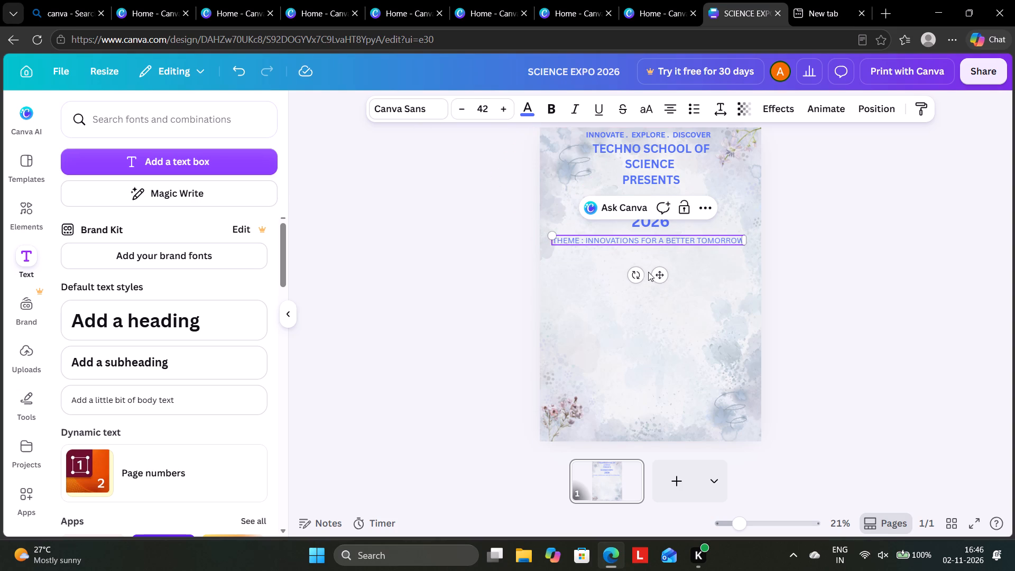
# Move the theme line slightly up and across so it sits just beneath "2026", and deselect it.
pyautogui.moveTo(656, 274); pyautogui.dragTo(653, 270)
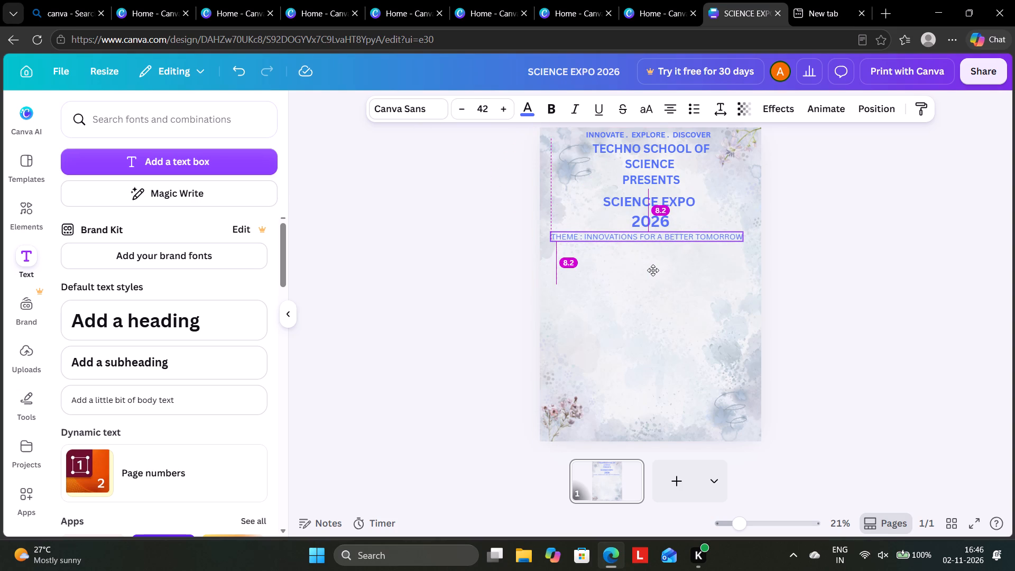
pyautogui.moveTo(653, 270); pyautogui.dragTo(663, 271)
pyautogui.click(459, 263)
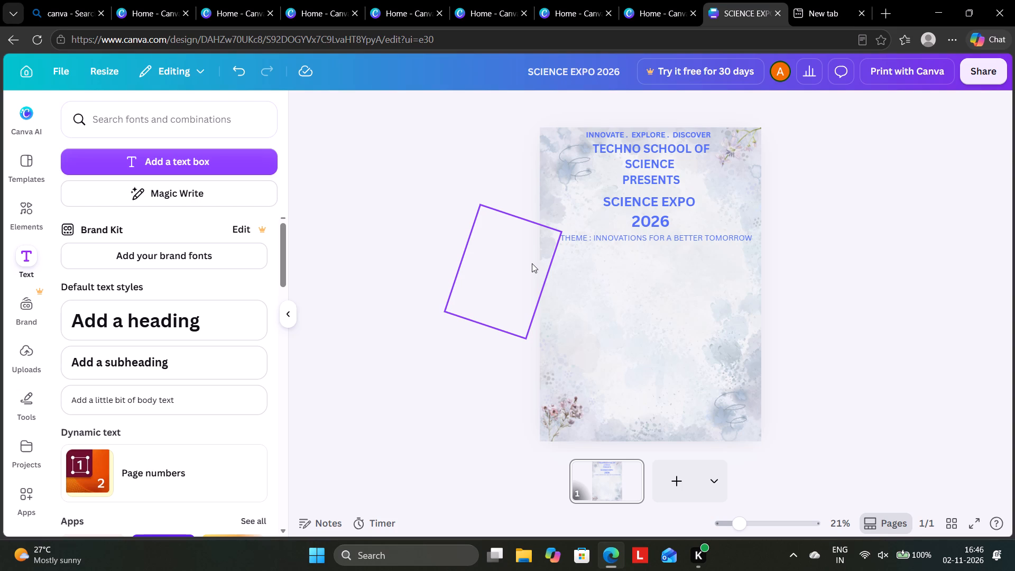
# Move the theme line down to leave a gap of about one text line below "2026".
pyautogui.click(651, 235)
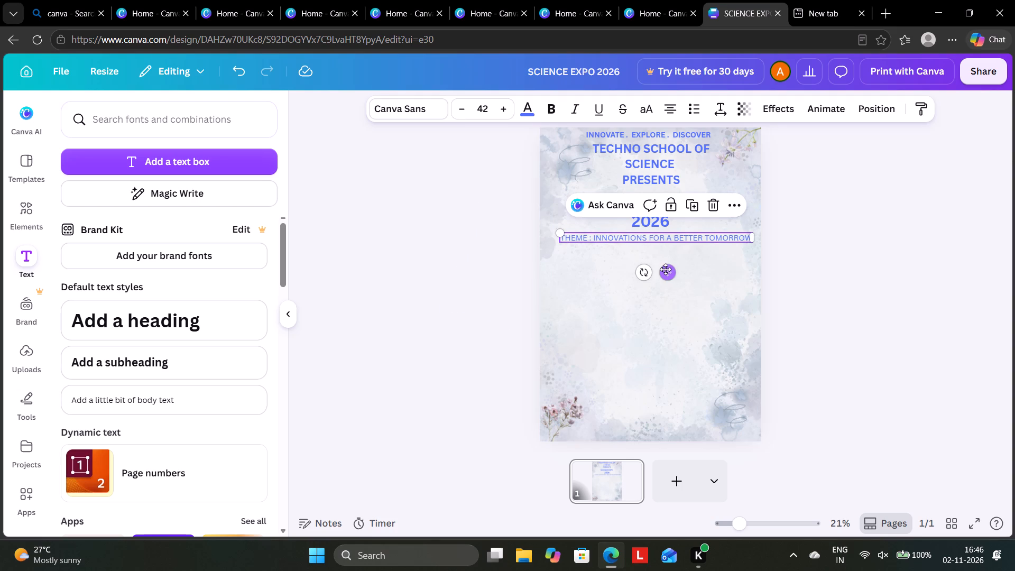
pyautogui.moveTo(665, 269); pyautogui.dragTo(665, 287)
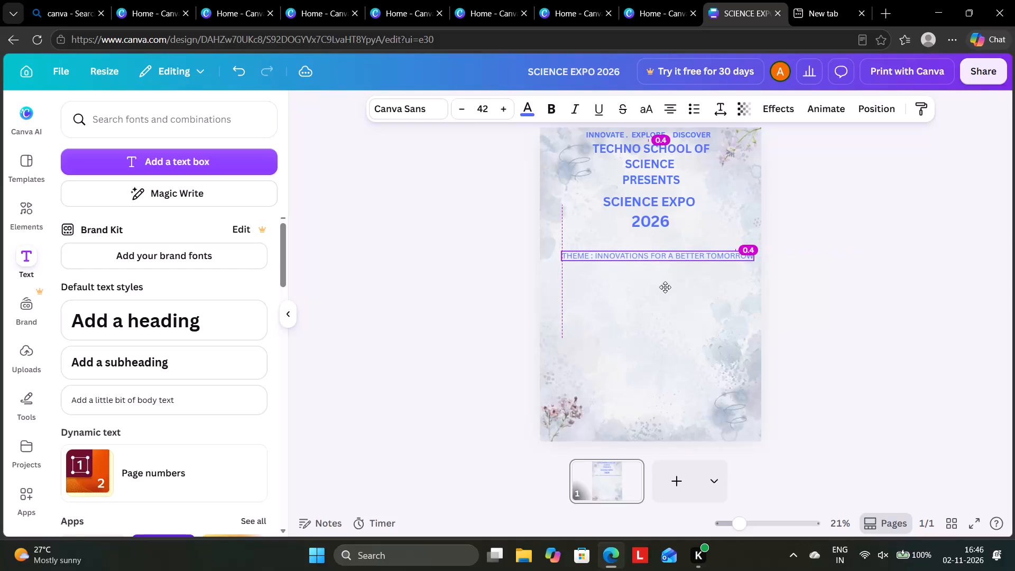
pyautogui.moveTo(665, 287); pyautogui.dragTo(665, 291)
# Start a new line below "2026" in the "SCIENCE EXPO 2026" heading and leave it empty.
pyautogui.click(663, 204)
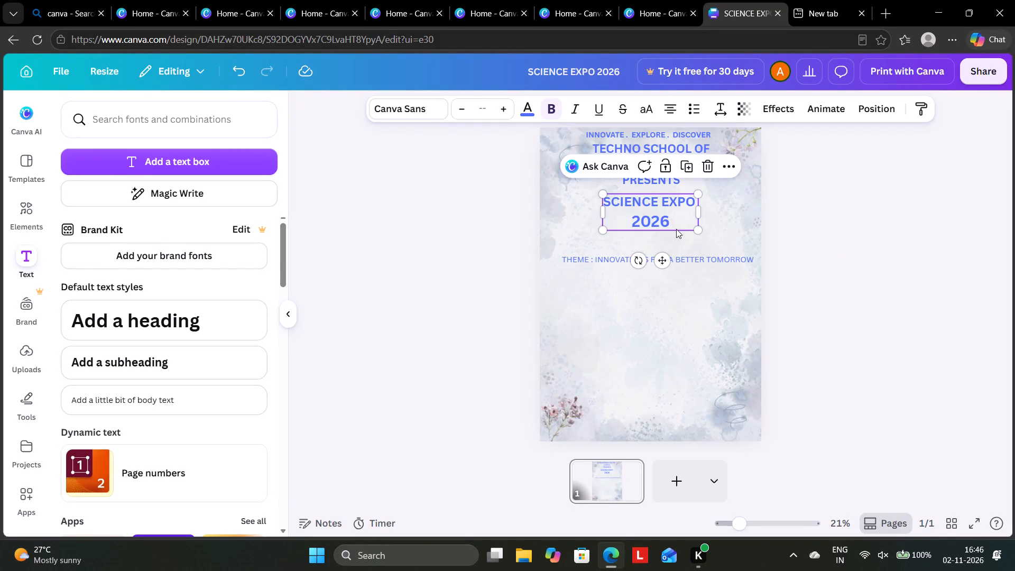
pyautogui.click(675, 218)
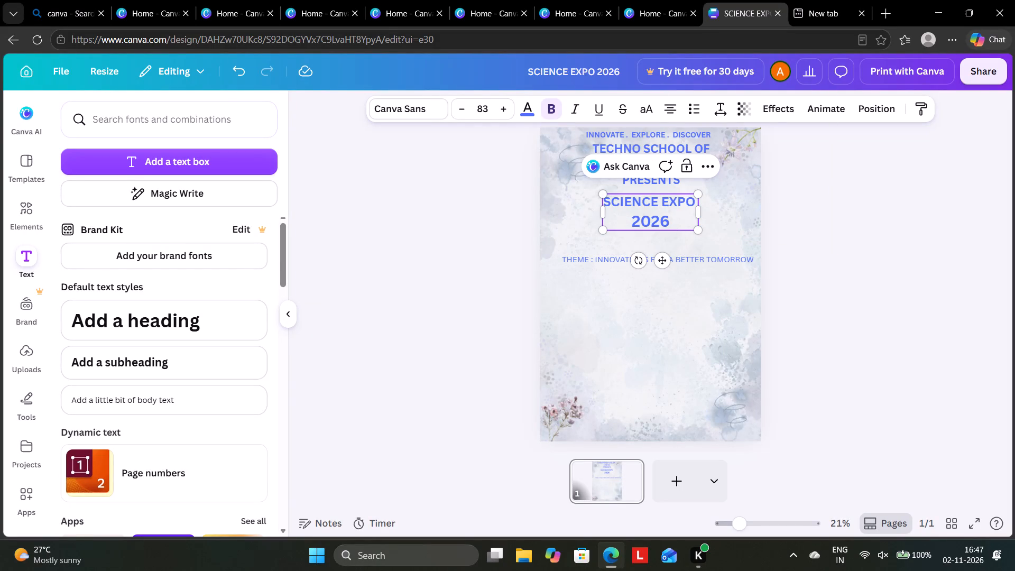
pyautogui.press('Return')
pyautogui.press('o')
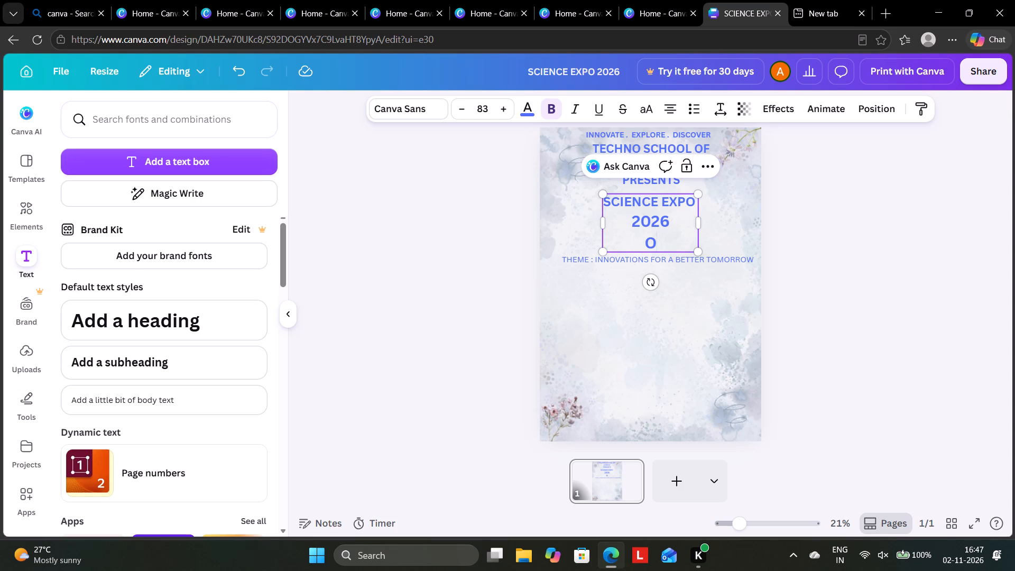
pyautogui.press('BackSpace')
pyautogui.click(585, 233)
# Move the theme line back up directly beneath "2026" and deselect it.
pyautogui.click(651, 259)
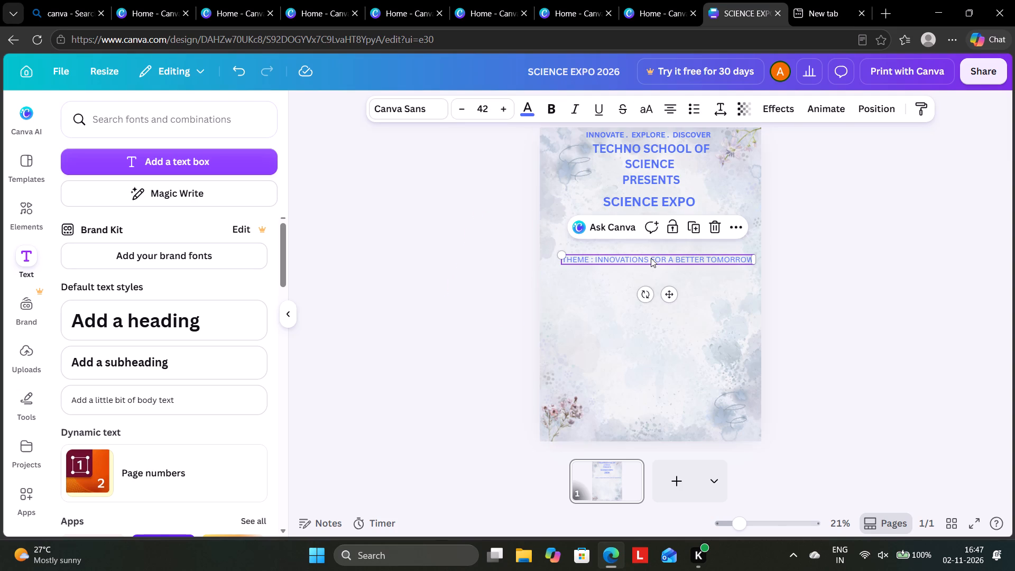
pyautogui.moveTo(668, 296); pyautogui.dragTo(664, 280)
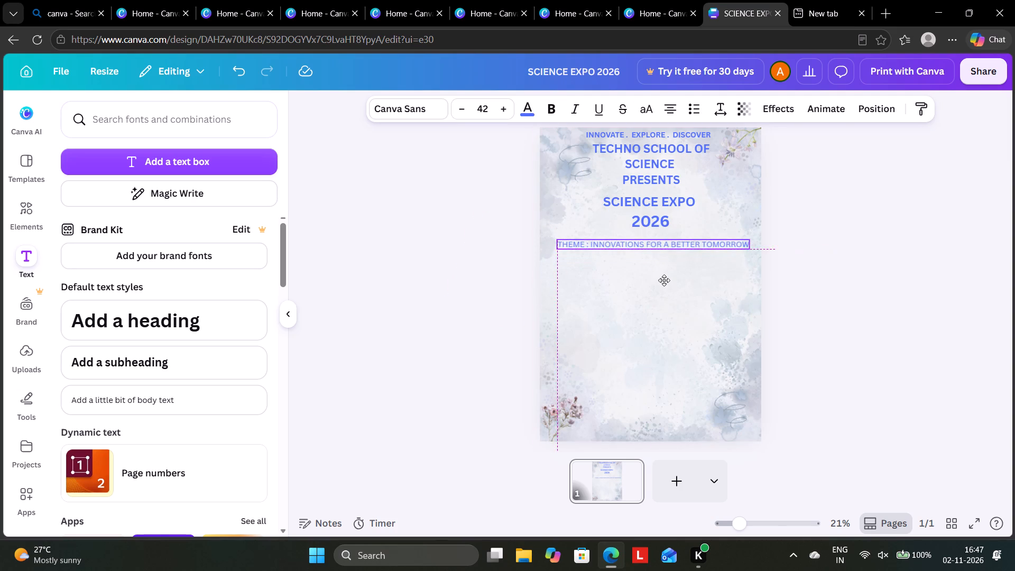
pyautogui.moveTo(664, 280); pyautogui.dragTo(669, 271)
pyautogui.click(588, 328)
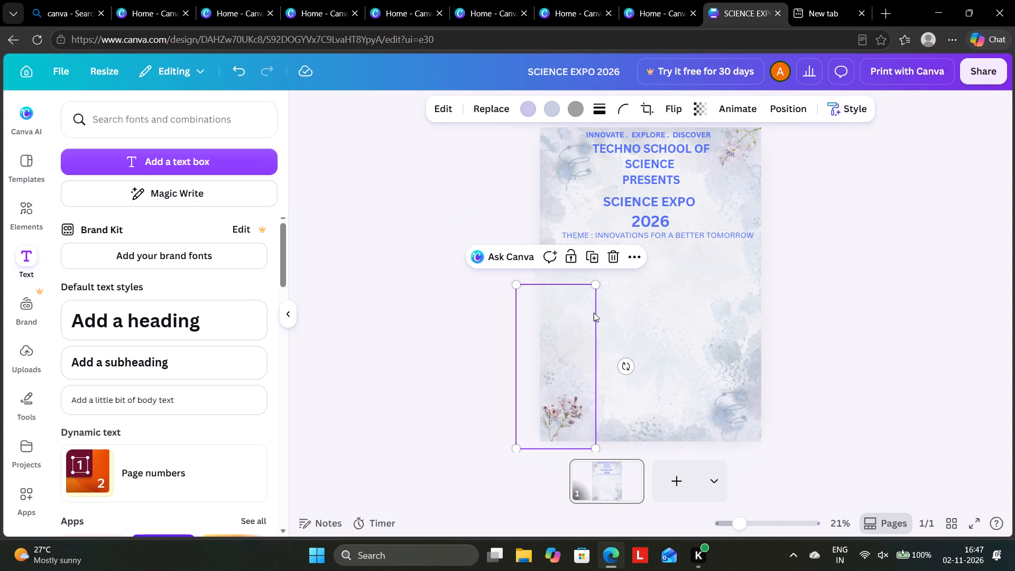
# Add a body text box and place it near the poster's left edge, a little below the theme line.
pyautogui.click(671, 325)
pyautogui.click(87, 398)
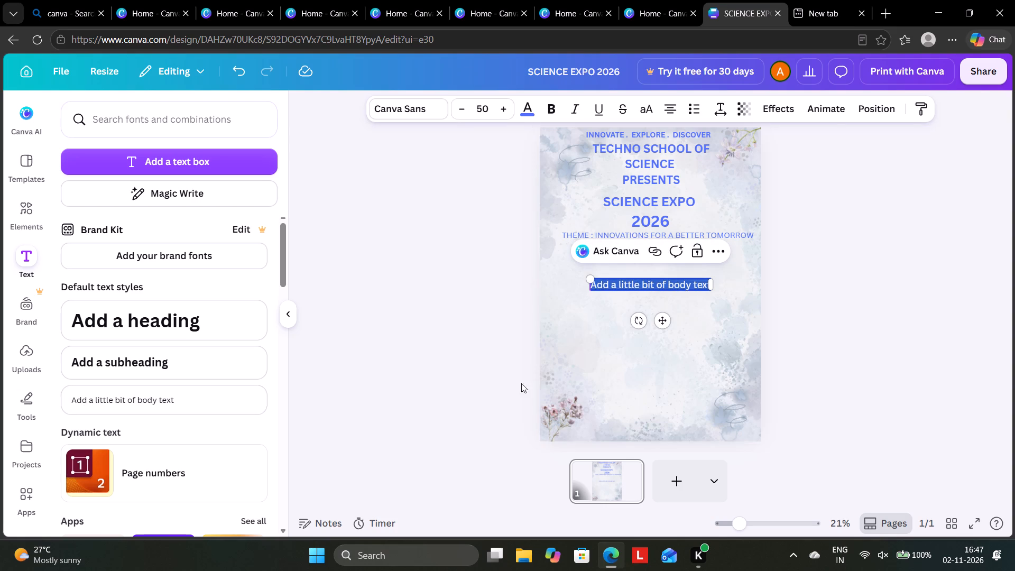
pyautogui.moveTo(660, 316); pyautogui.dragTo(627, 302)
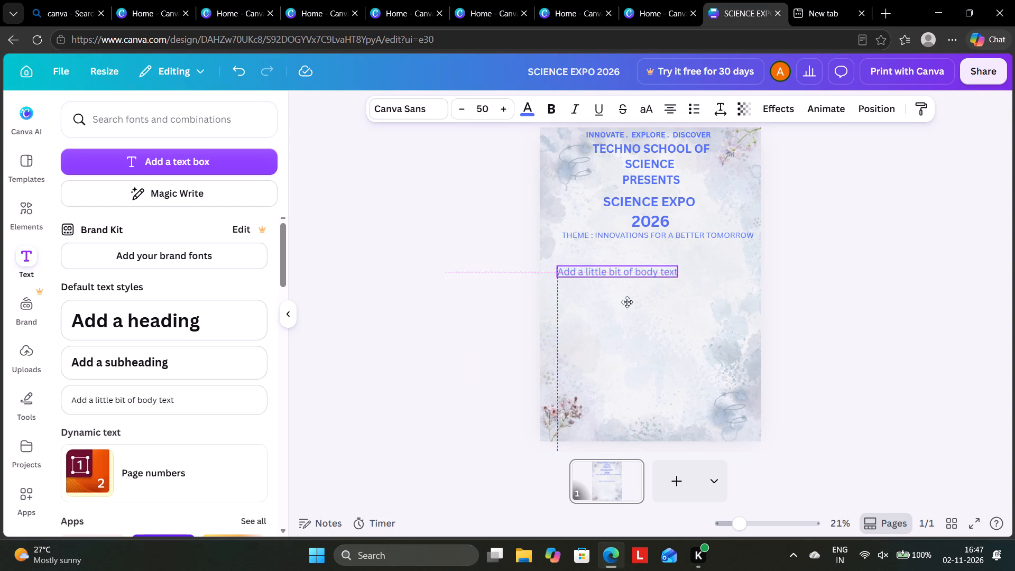
pyautogui.moveTo(627, 302); pyautogui.dragTo(617, 288)
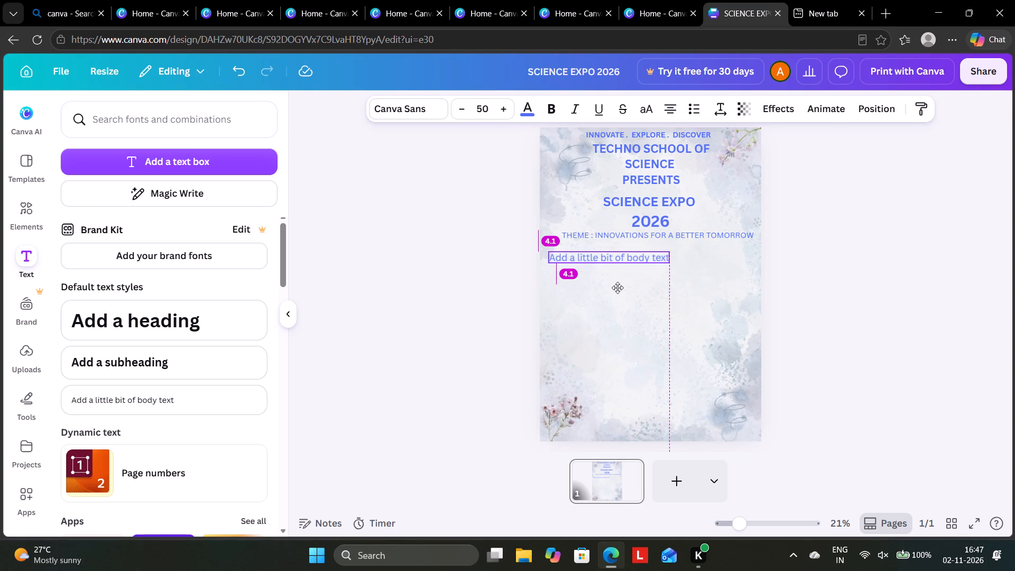
pyautogui.moveTo(617, 288); pyautogui.dragTo(616, 290)
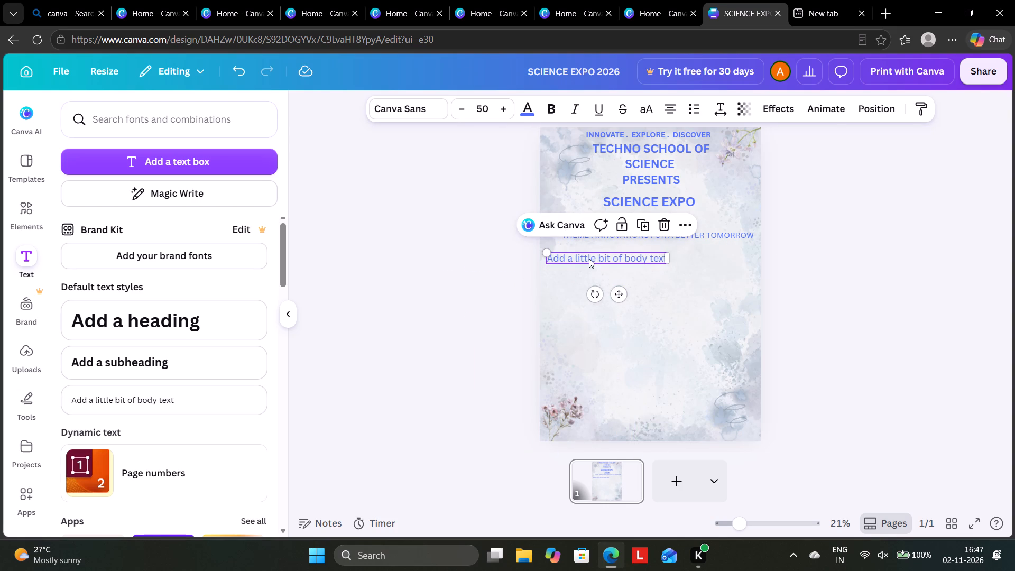
# Clear the placeholder text from the new body text box below the theme line.
pyautogui.click(589, 258)
pyautogui.click(635, 258)
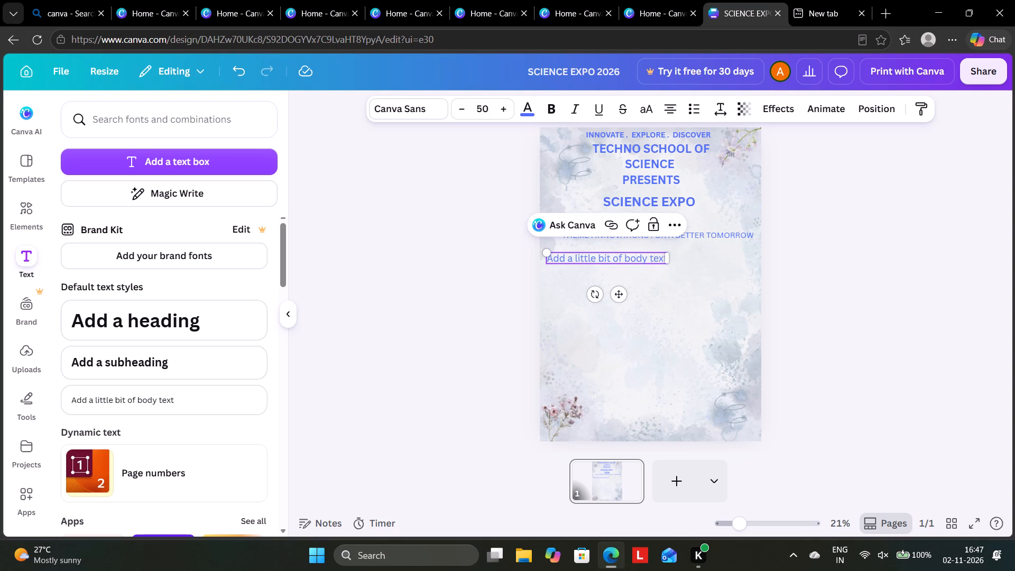
pyautogui.click(625, 254)
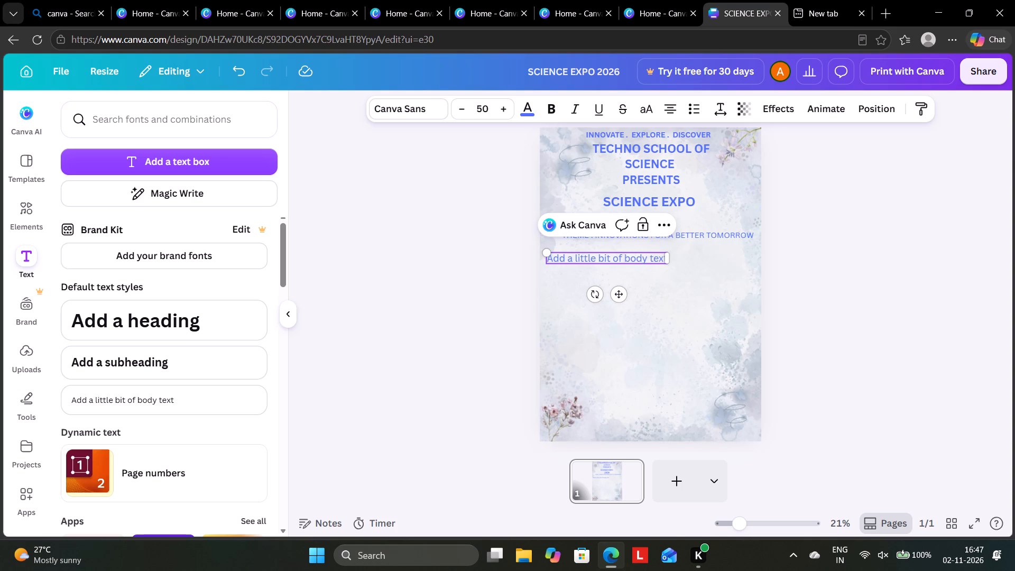
pyautogui.click(626, 257)
pyautogui.click(626, 258)
pyautogui.click(626, 259)
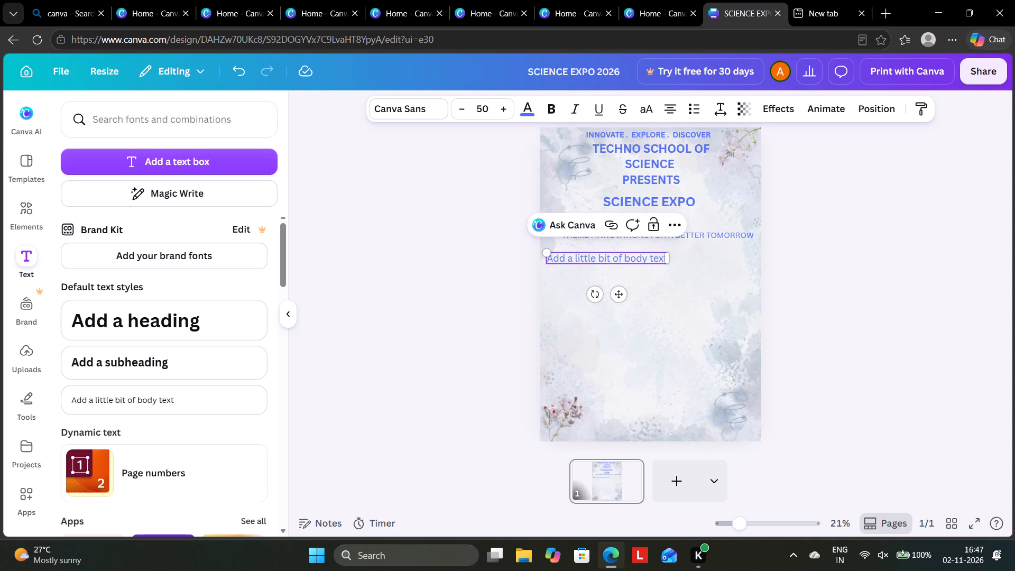
pyautogui.doubleClick(608, 260)
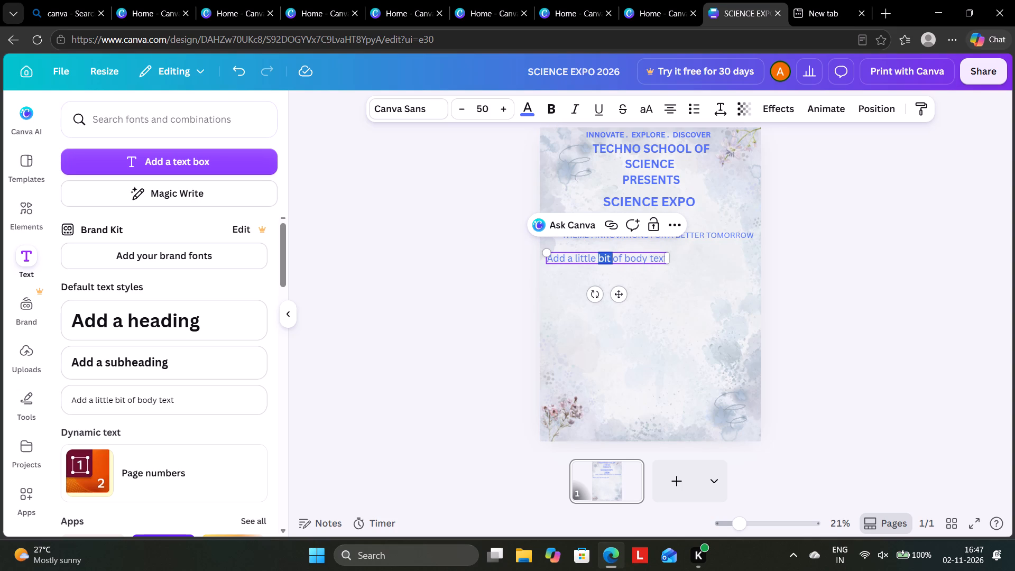
pyautogui.click(608, 260)
pyautogui.press('BackSpace')
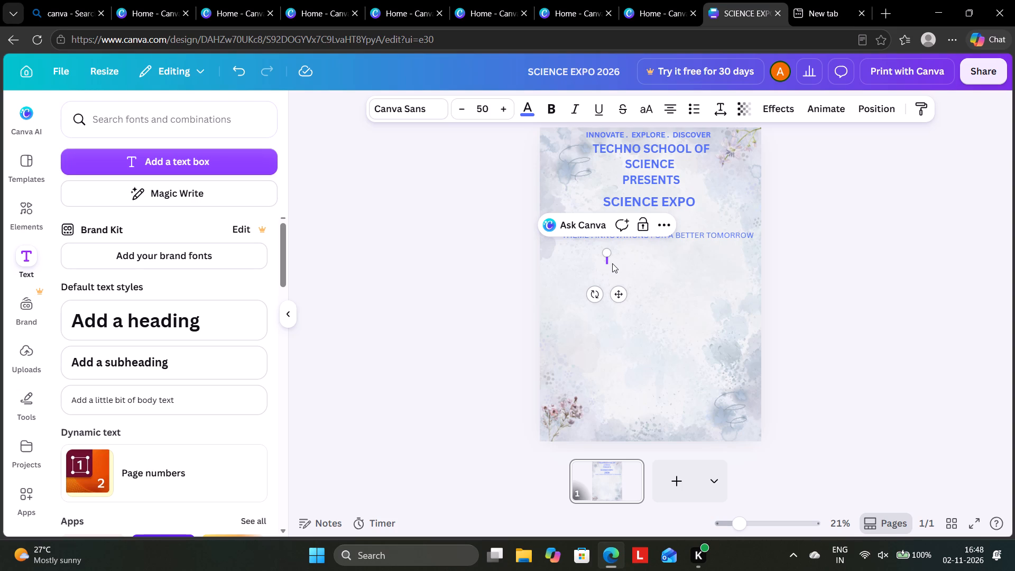
# Enter the label "DATE : " in the empty text box below the theme line.
pyautogui.press('s')
pyautogui.press('BackSpace')
pyautogui.write('DATE')
pyautogui.press('space')
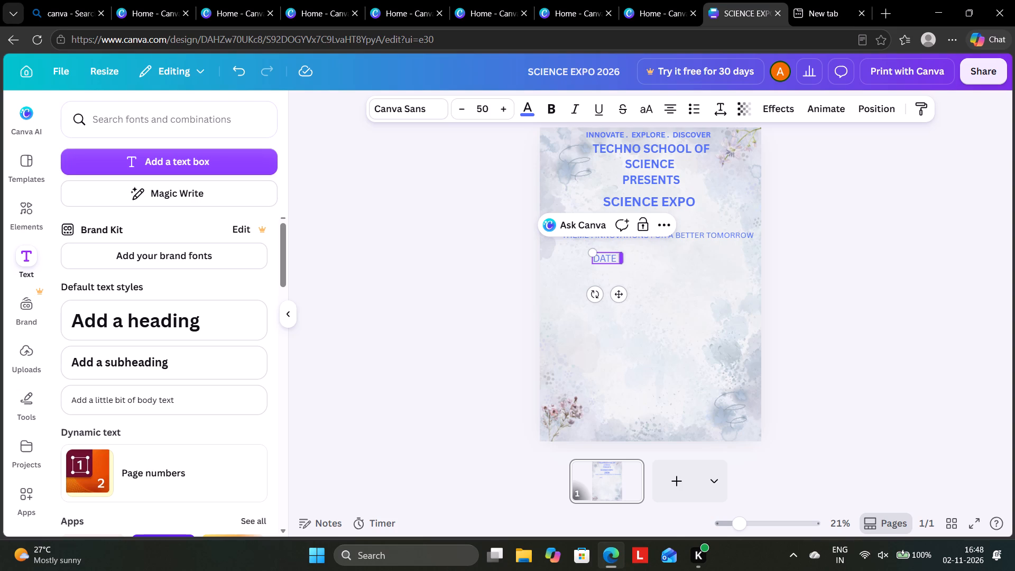
pyautogui.press('space')
pyautogui.press('BackSpace')
pyautogui.press('BackSpace')
pyautogui.write(';')
pyautogui.press('space')
pyautogui.press('BackSpace')
pyautogui.press('BackSpace')
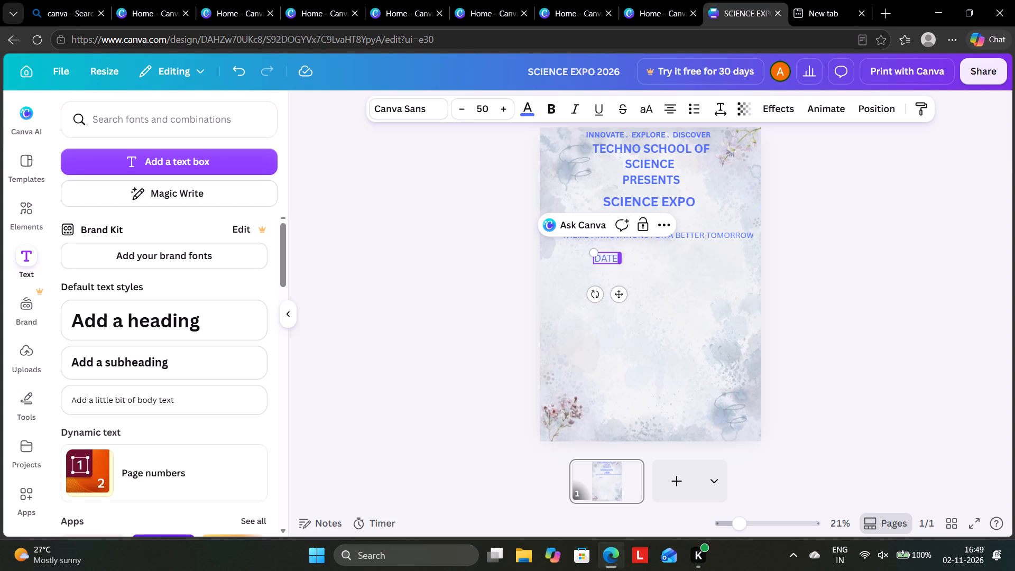
pyautogui.press('BackSpace')
pyautogui.press('BackSpace')
pyautogui.hotkey('shift', ':')
pyautogui.press('space')
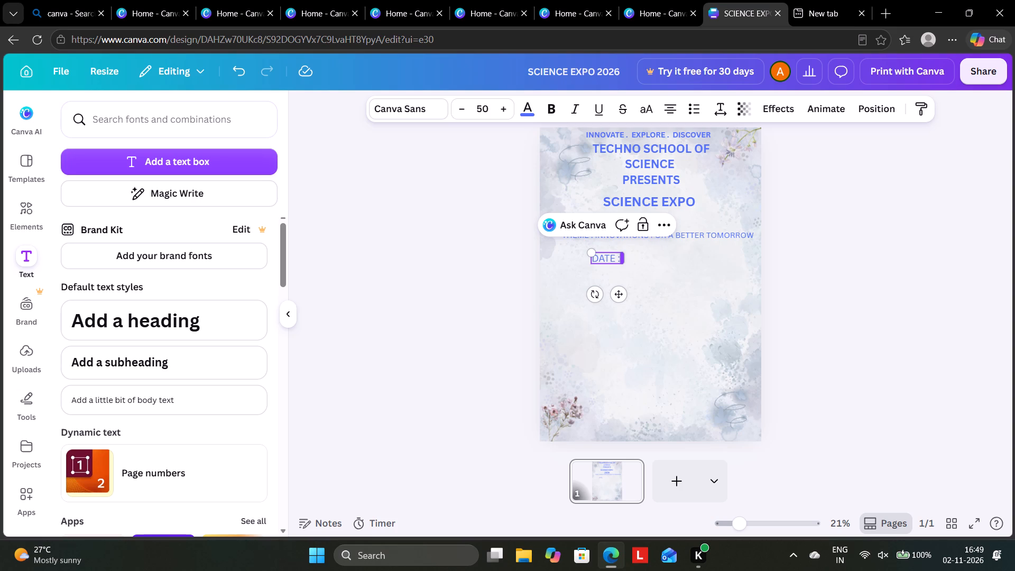
# Complete the date line with "28 NOV 2026" after the "DATE :" label.
pyautogui.write('28 NO')
pyautogui.press('v')
pyautogui.press('space')
pyautogui.write('1016')
pyautogui.press('space')
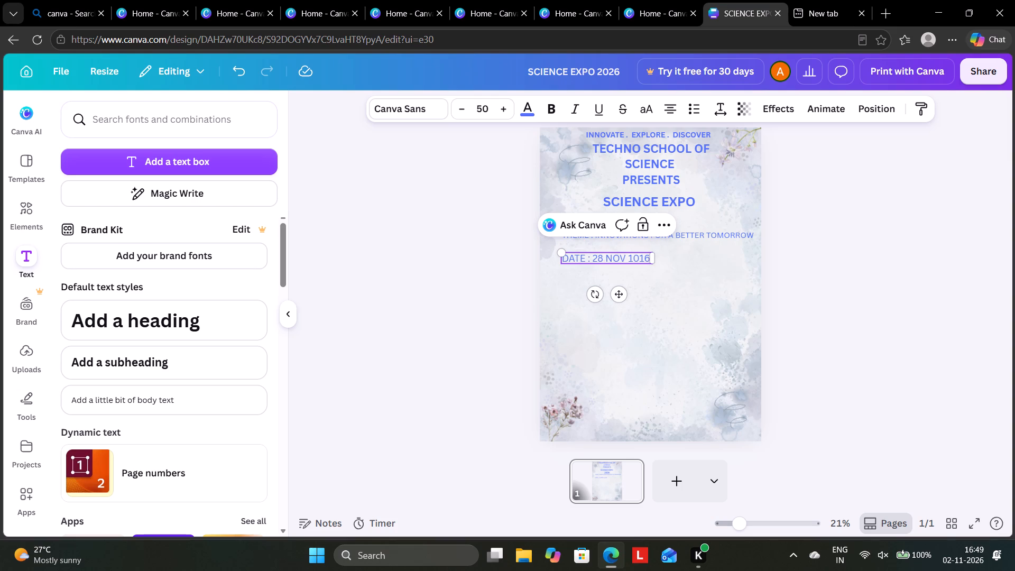
pyautogui.press('BackSpace')
pyautogui.press('BackSpace')
pyautogui.press('BackSpace')
pyautogui.press('BackSpace')
pyautogui.press('BackSpace')
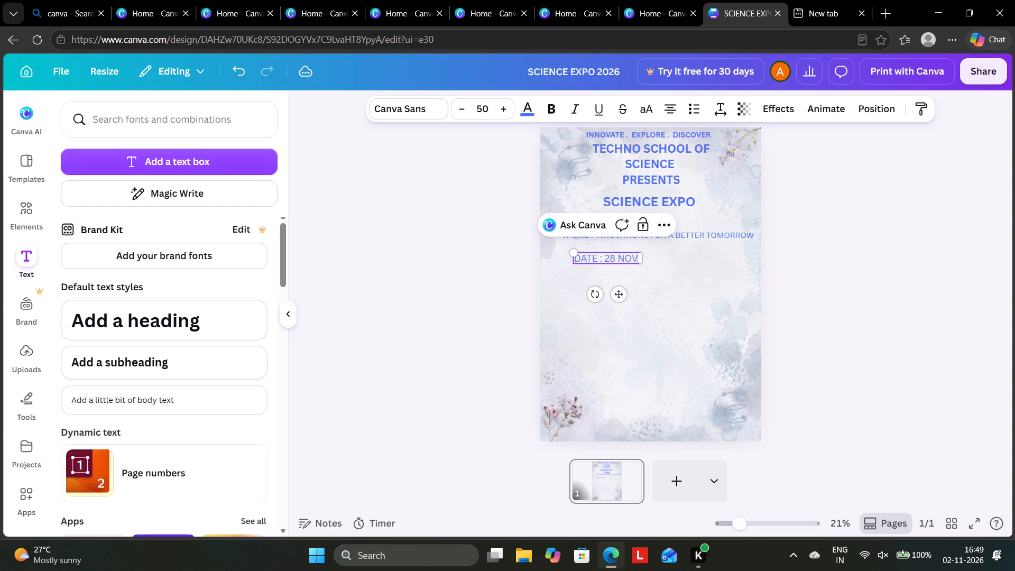
pyautogui.write('20')
pyautogui.write('26')
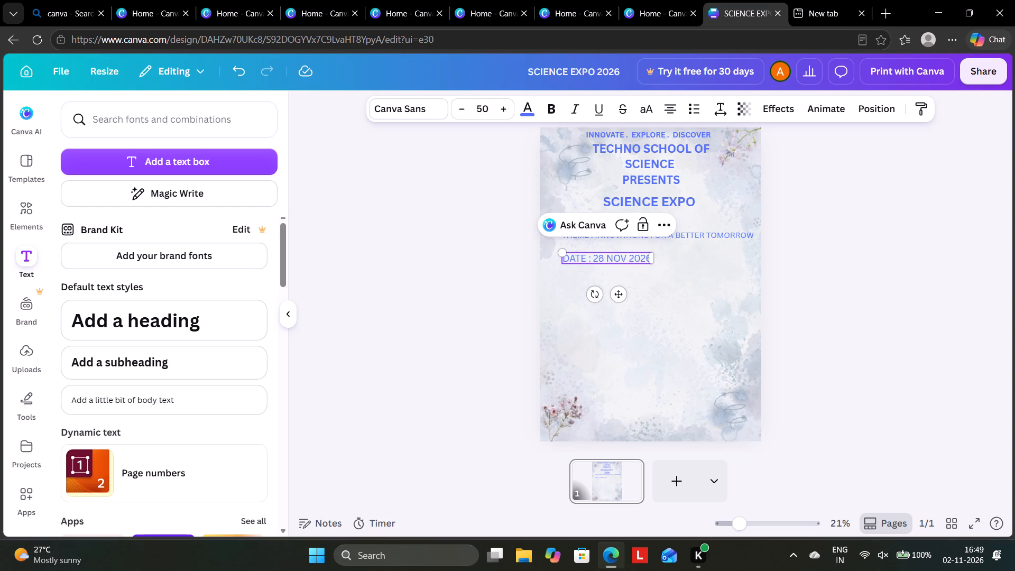
# Move the date line up and closer to the poster's left edge, just below the theme line.
pyautogui.moveTo(620, 289); pyautogui.dragTo(607, 277)
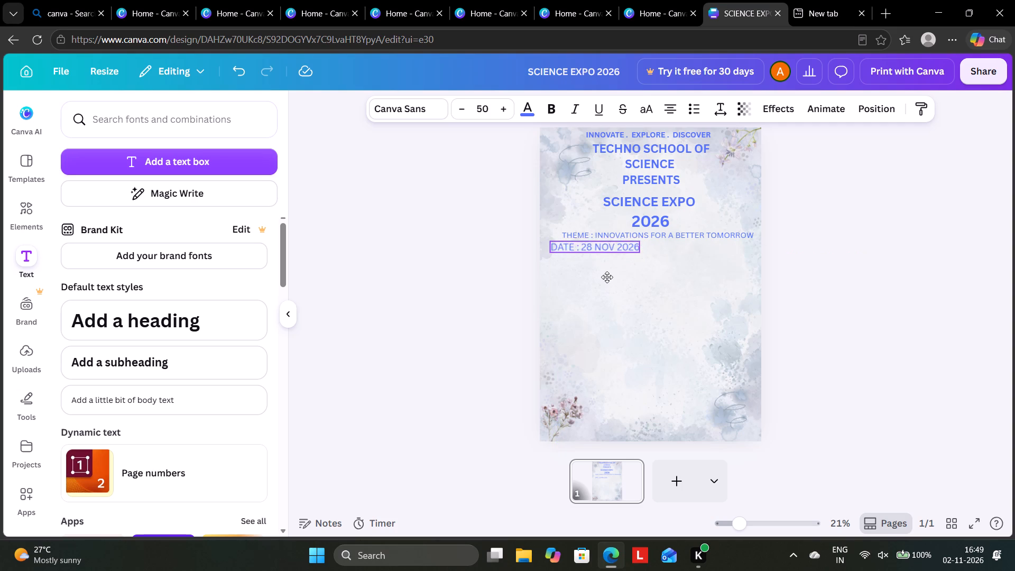
pyautogui.moveTo(607, 277); pyautogui.dragTo(601, 282)
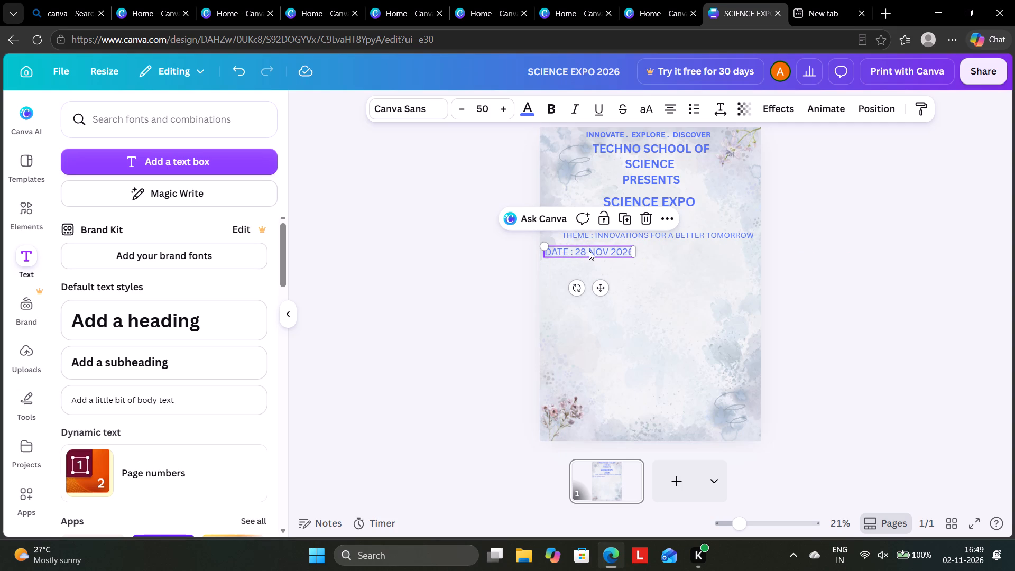
# Reduce the date line's font size to 37.
pyautogui.click(588, 247)
pyautogui.click(463, 110)
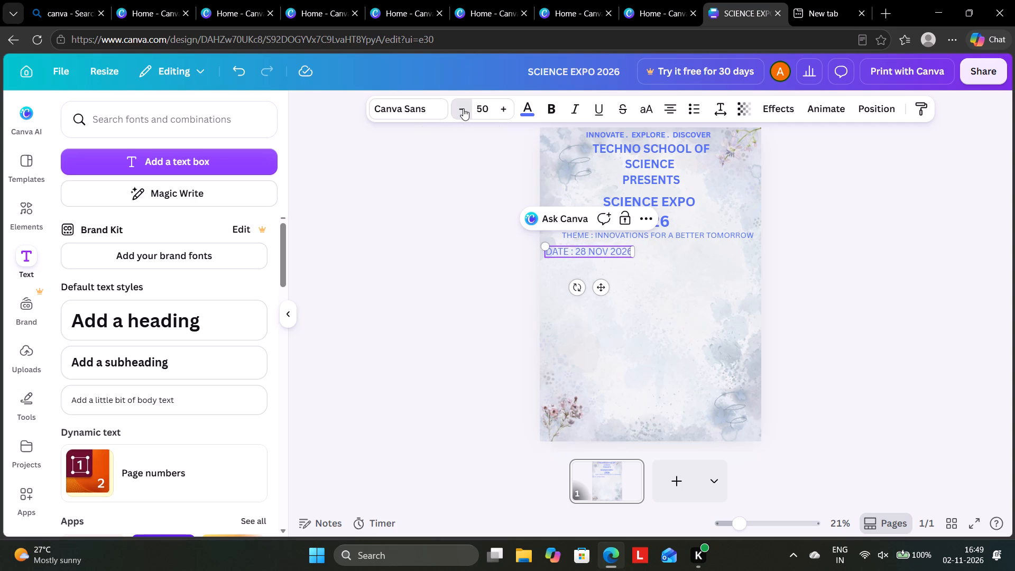
pyautogui.tripleClick(463, 108)
pyautogui.tripleClick(463, 108)
pyautogui.tripleClick(463, 108)
pyautogui.doubleClick(461, 106)
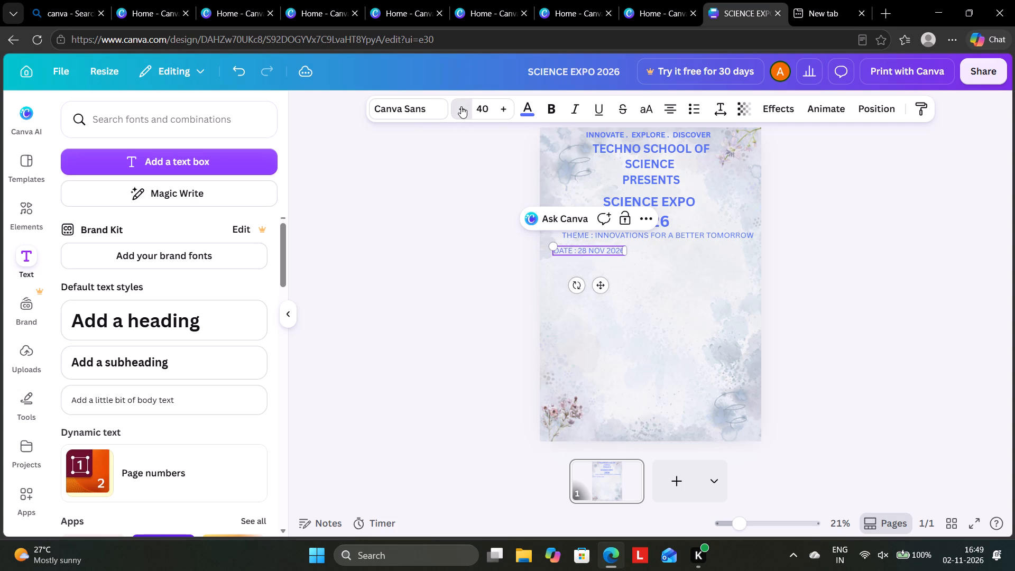
pyautogui.click(459, 106)
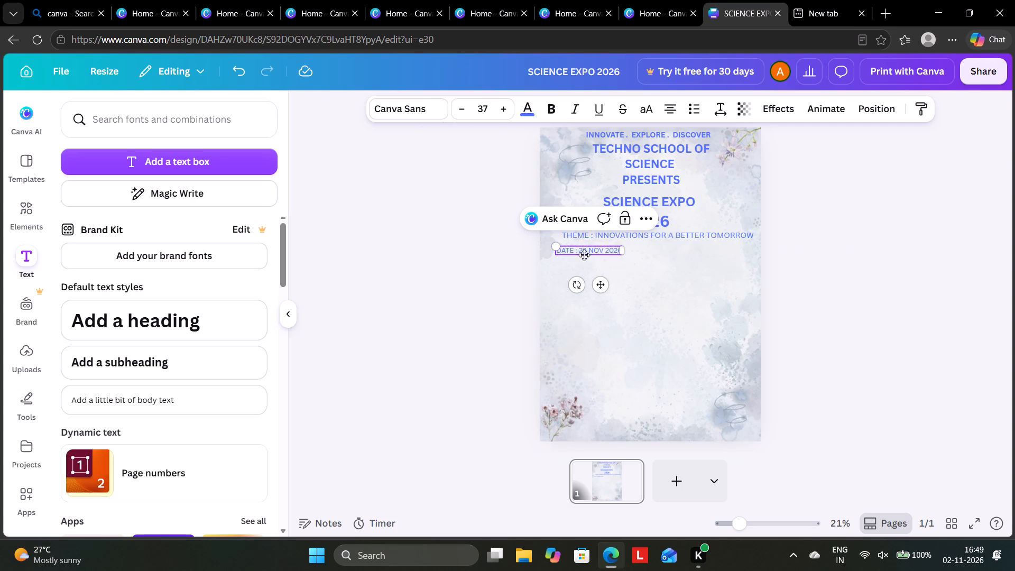
# Move the date line close to the poster's left edge, slightly nearer the theme line, and deselect it.
pyautogui.moveTo(596, 283); pyautogui.dragTo(580, 283)
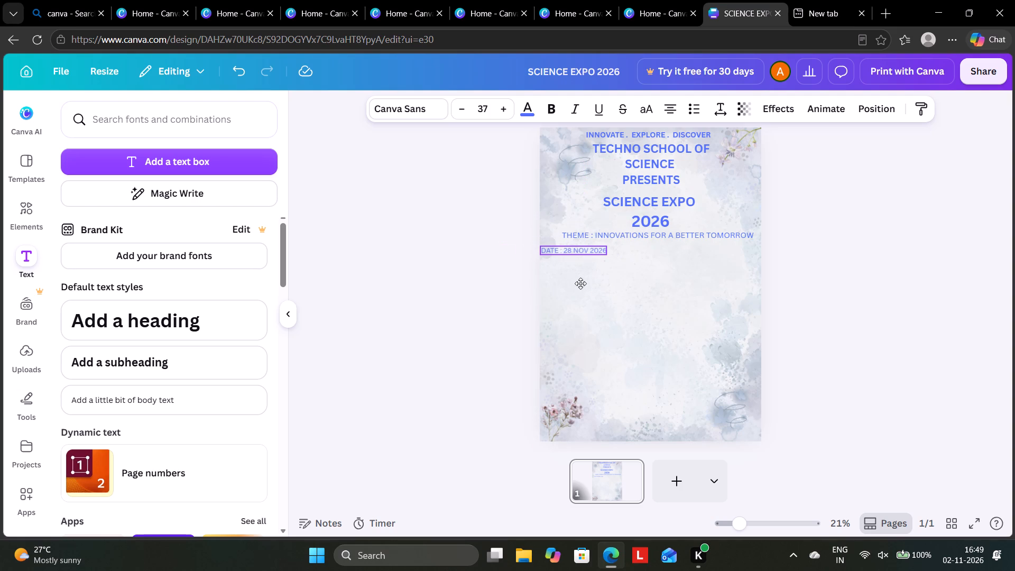
pyautogui.moveTo(580, 283); pyautogui.dragTo(585, 280)
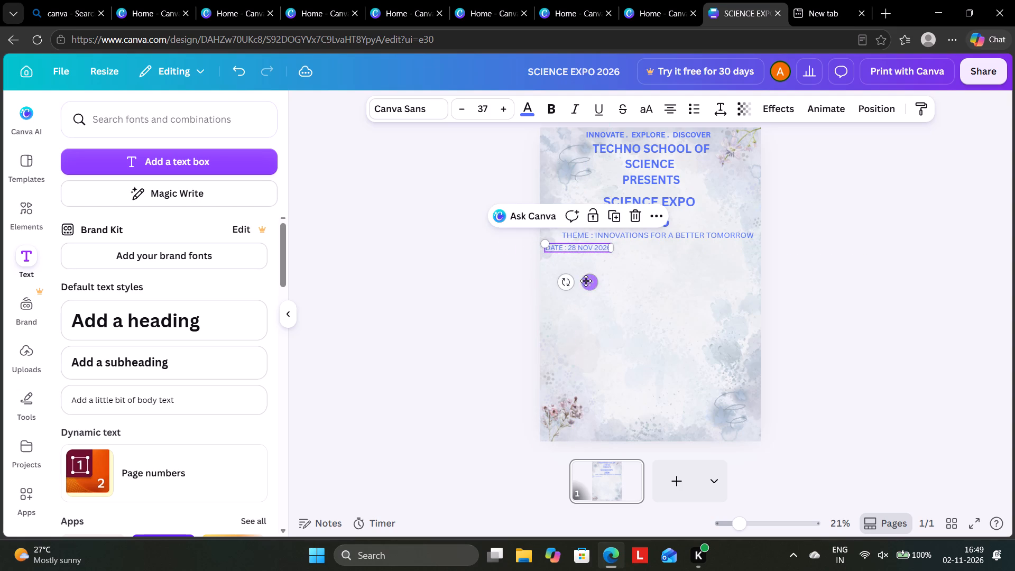
pyautogui.click(497, 274)
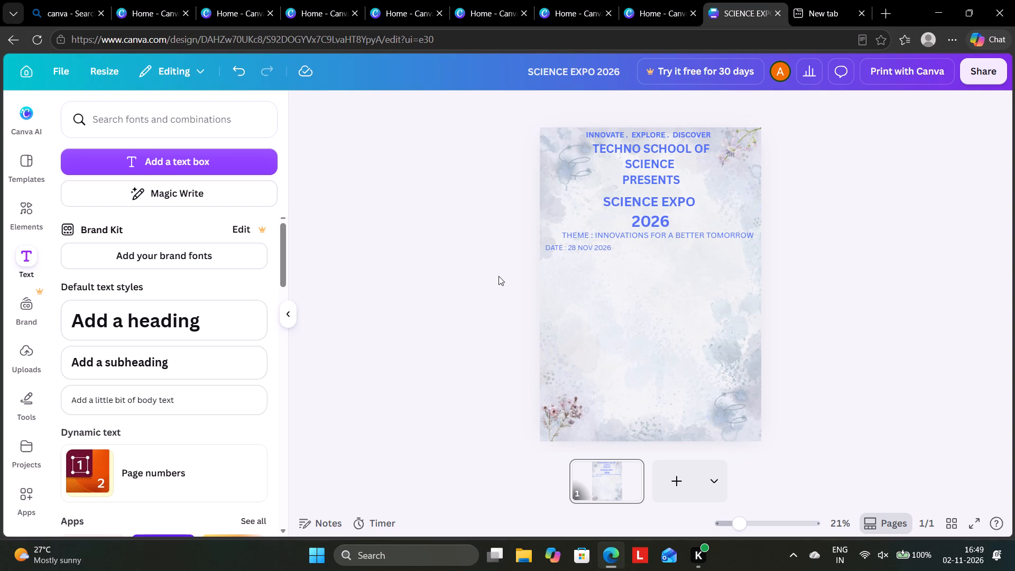
# Add another body text box and place it at the poster's left edge, just below the date line.
pyautogui.click(191, 398)
pyautogui.moveTo(655, 319); pyautogui.dragTo(646, 314)
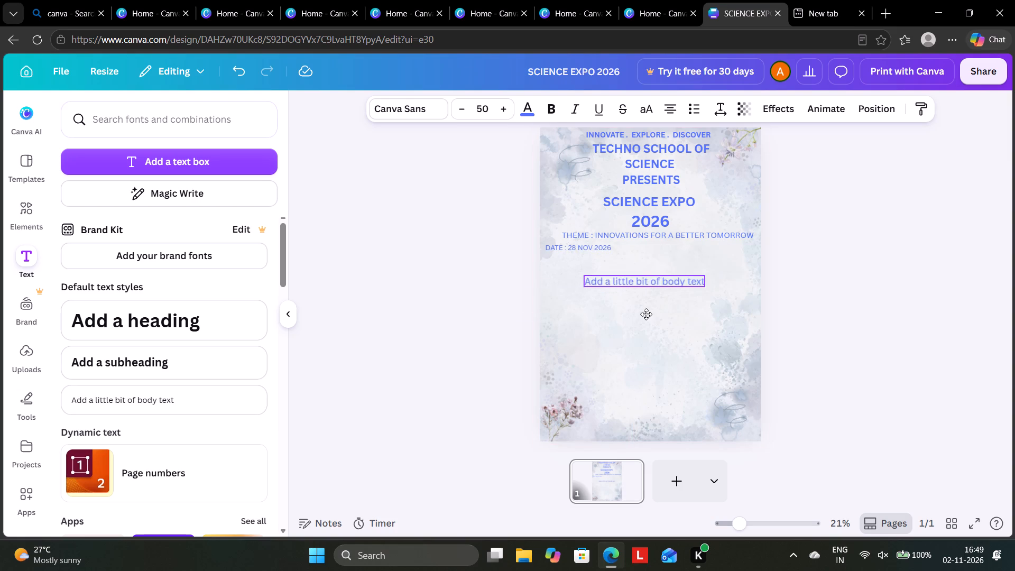
pyautogui.moveTo(646, 314); pyautogui.dragTo(610, 303)
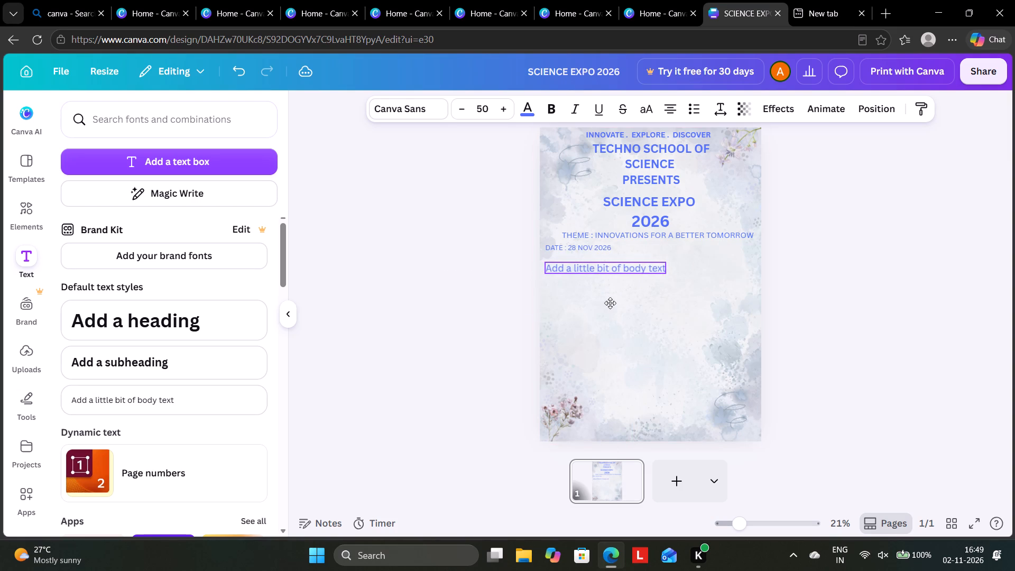
pyautogui.moveTo(610, 303); pyautogui.dragTo(605, 302)
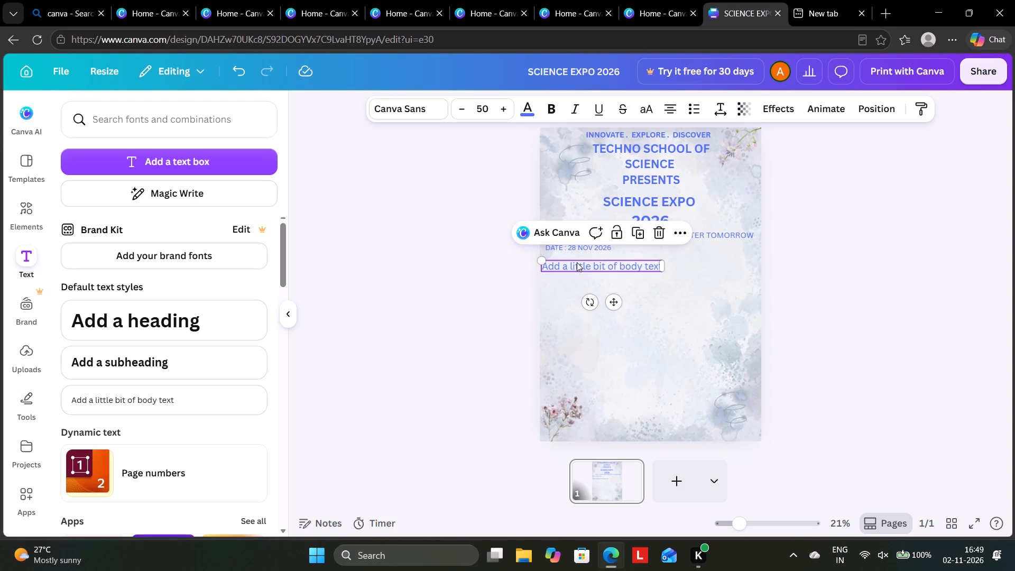
# Clear the placeholder text from the new body text box below the date line.
pyautogui.click(577, 262)
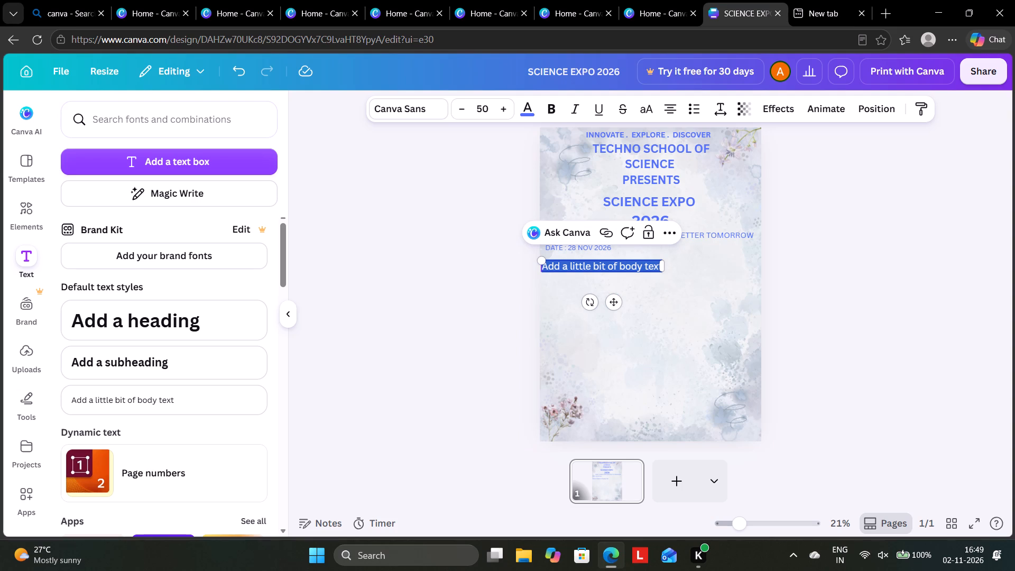
pyautogui.press('BackSpace')
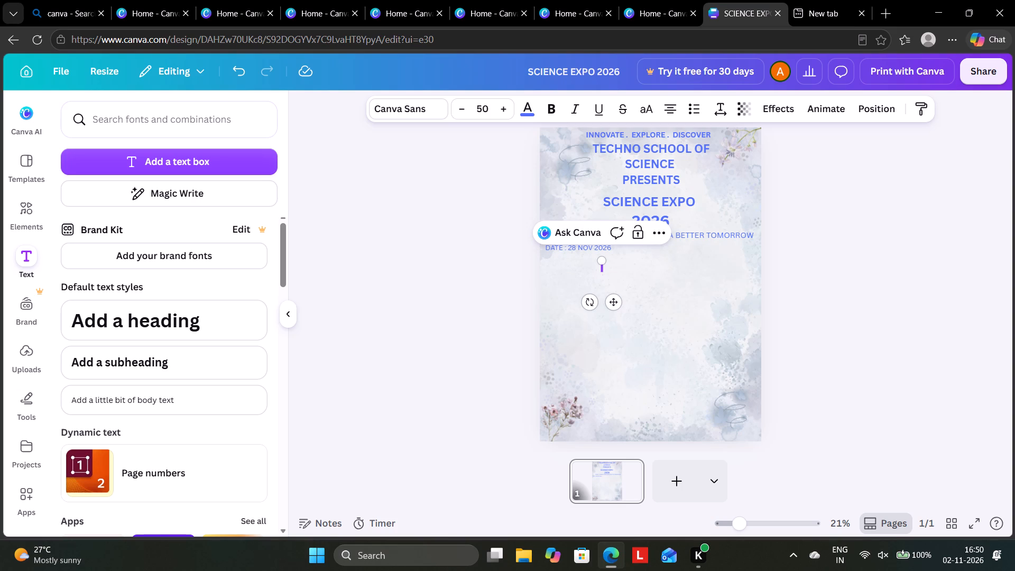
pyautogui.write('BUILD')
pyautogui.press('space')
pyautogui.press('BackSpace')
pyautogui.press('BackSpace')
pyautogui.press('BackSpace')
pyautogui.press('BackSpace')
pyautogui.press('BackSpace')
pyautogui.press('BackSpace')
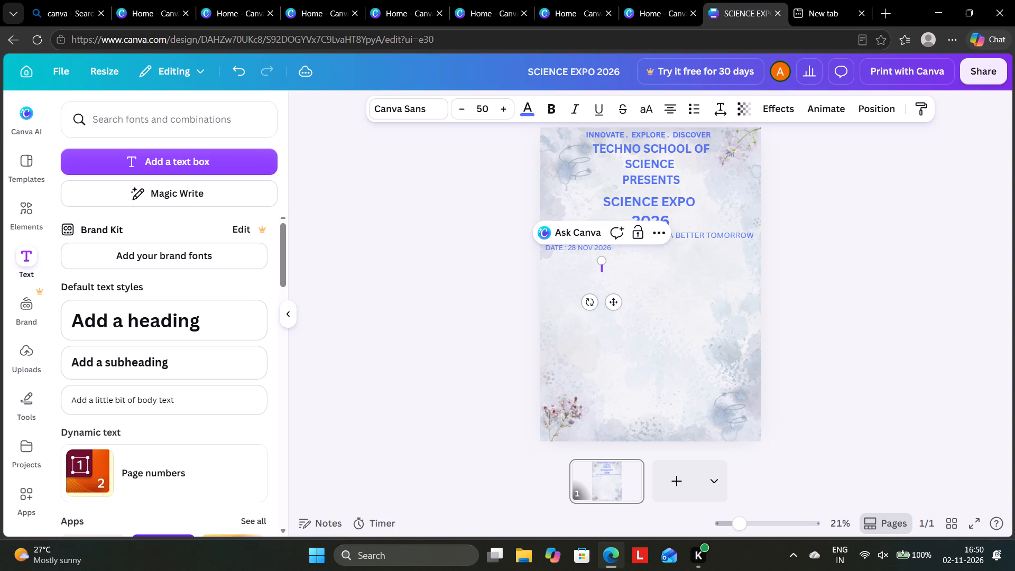
# Enter "TOPICS :" as the first line of the empty text box below the date line.
pyautogui.write('TOPICS')
pyautogui.press('space')
pyautogui.write(':')
pyautogui.press('space')
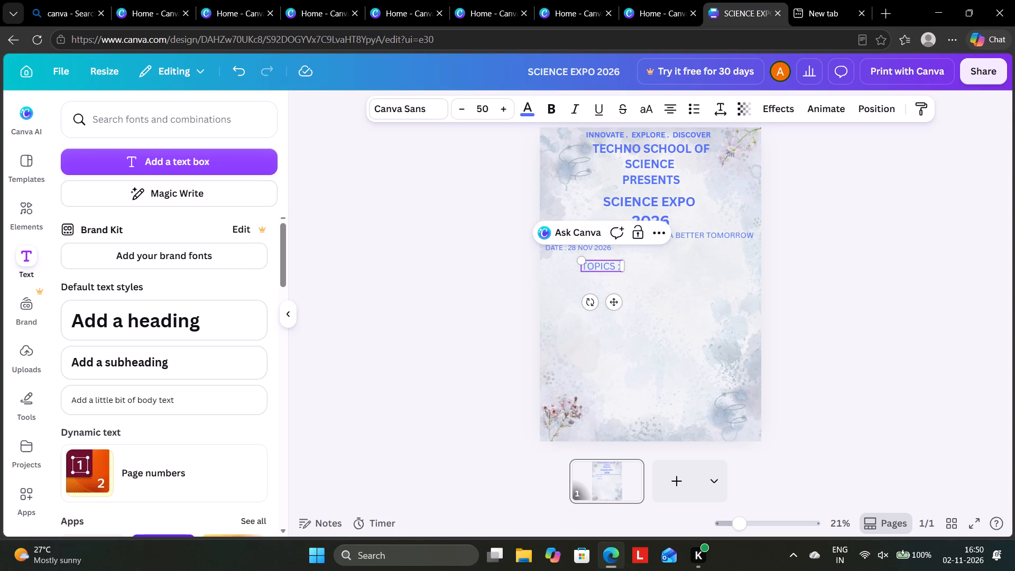
# Start a left-aligned line below "TOPICS :" and enter "INNOVATION SCIENNCE MODELS".
pyautogui.press('Return')
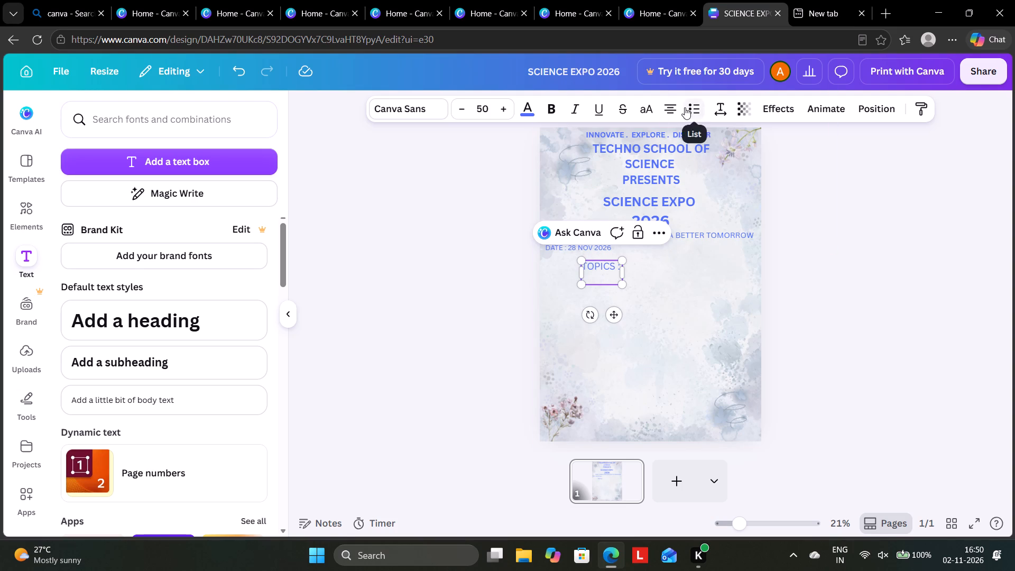
pyautogui.click(669, 105)
pyautogui.write('IN')
pyautogui.write('NI')
pyautogui.press('BackSpace')
pyautogui.write('OVATIONS')
pyautogui.press('space')
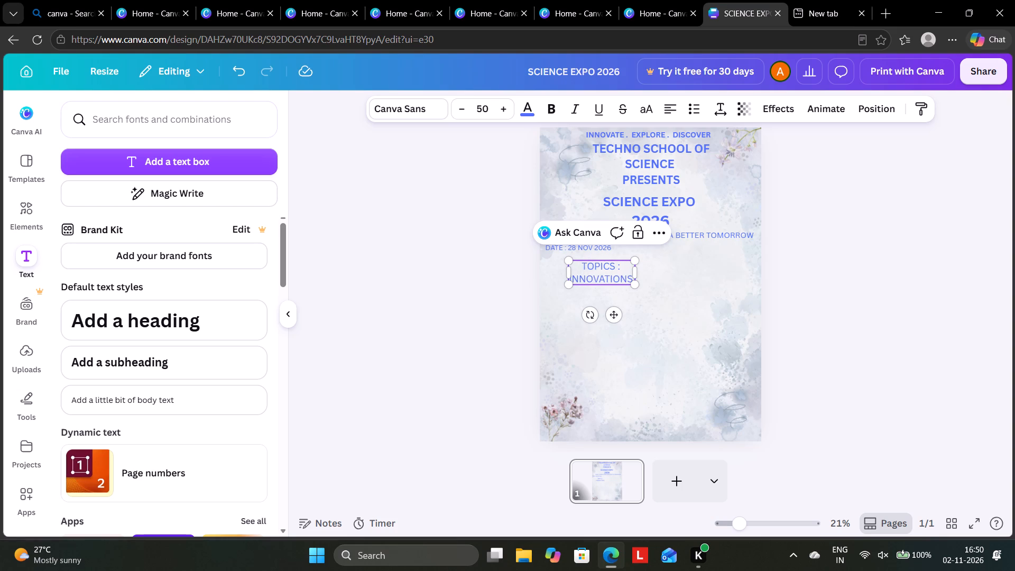
pyautogui.press('BackSpace')
pyautogui.press('BackSpace')
pyautogui.press('space')
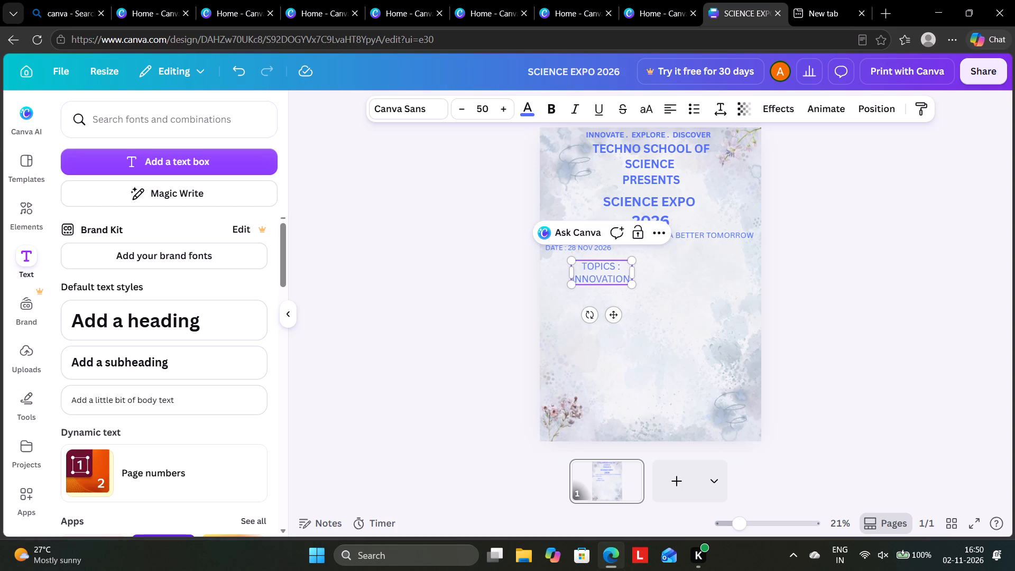
pyautogui.press('s')
pyautogui.write('CIENNCE MO')
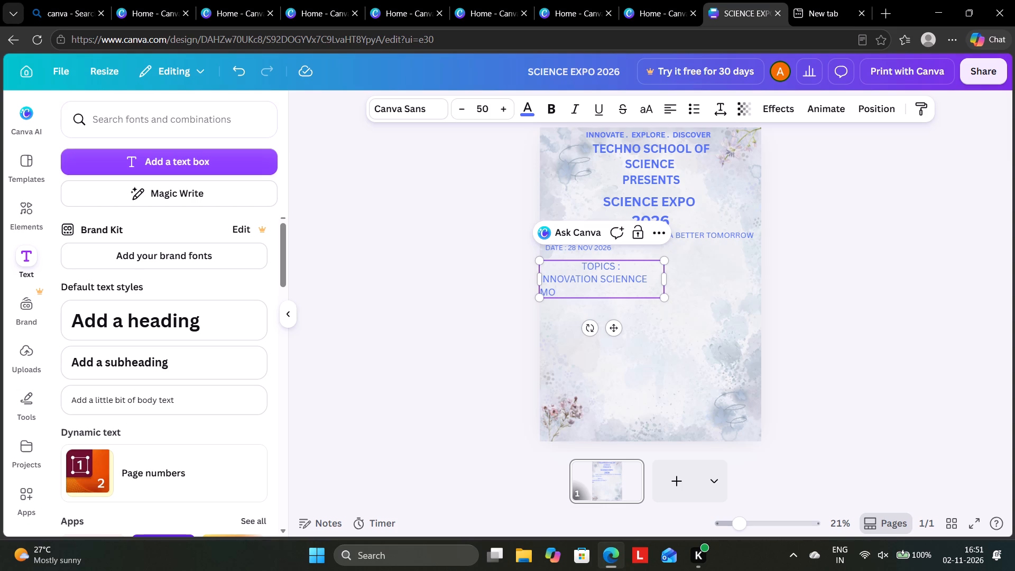
pyautogui.write('DELS')
# Reduce the font size of the innovation models line to 38.
pyautogui.tripleClick(458, 107)
pyautogui.tripleClick(458, 106)
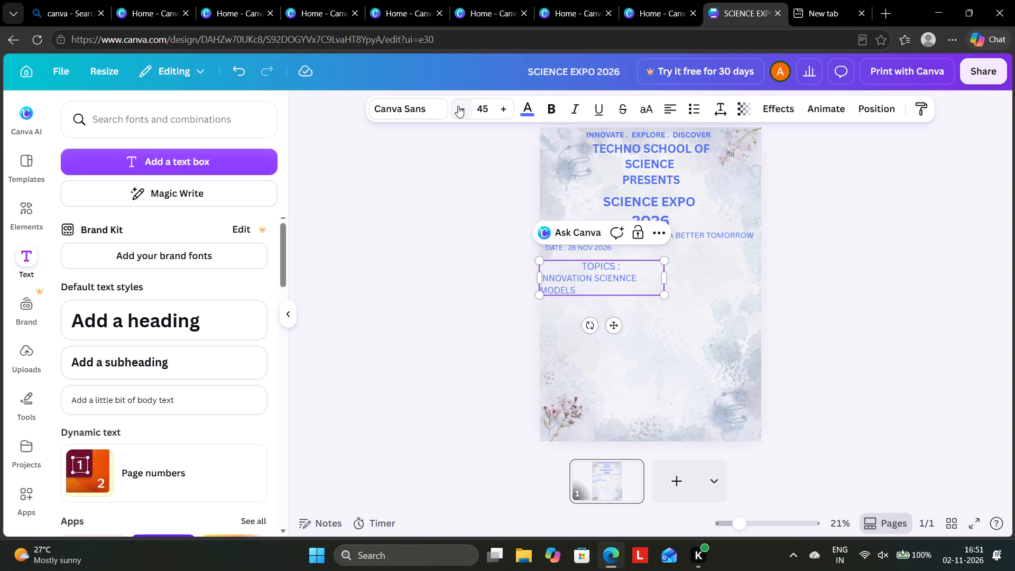
pyautogui.tripleClick(458, 106)
pyautogui.click(456, 107)
pyautogui.click(456, 107)
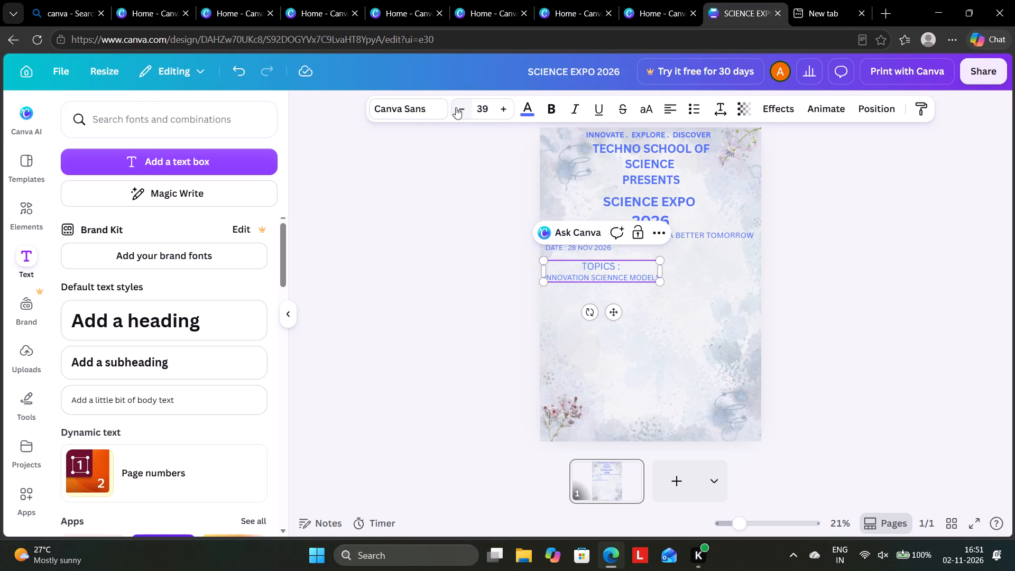
pyautogui.click(456, 107)
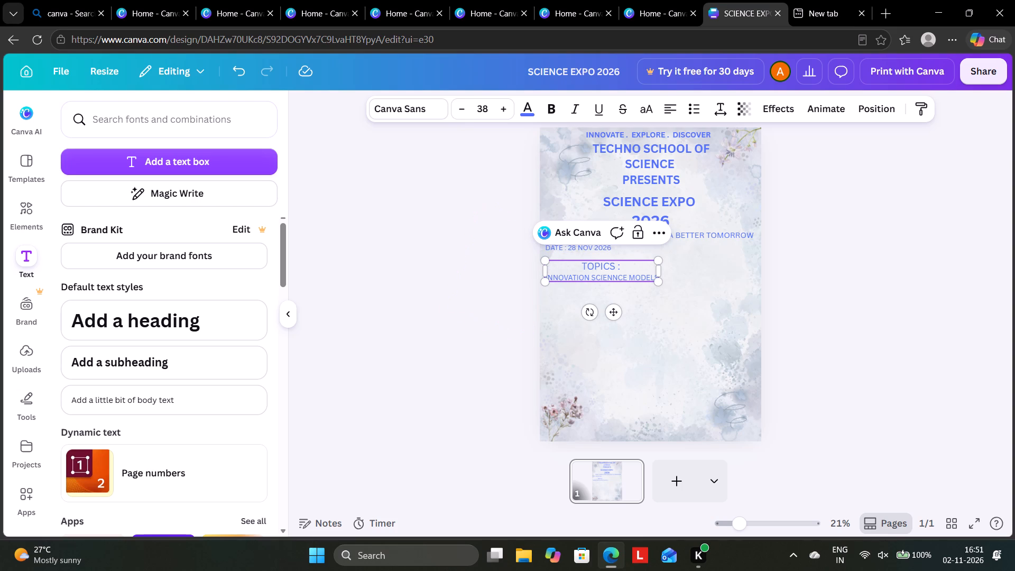
# Add the topic line "ROBOTICS AND SCIENCE MODELS" below the innovation models line.
pyautogui.press('Return')
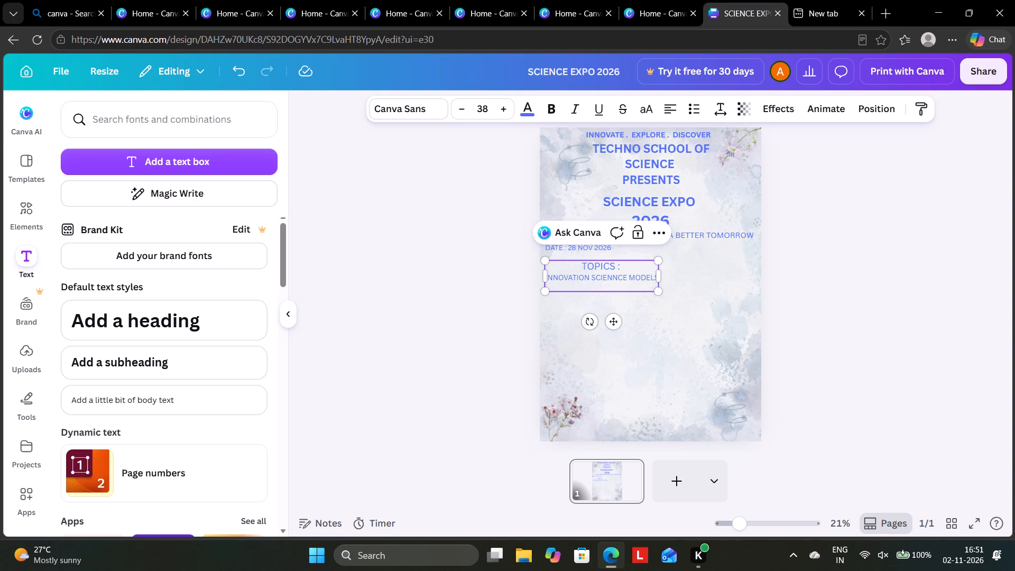
pyautogui.write('ROB')
pyautogui.write('OTICS AND SCIENCE MODELS')
pyautogui.press('space')
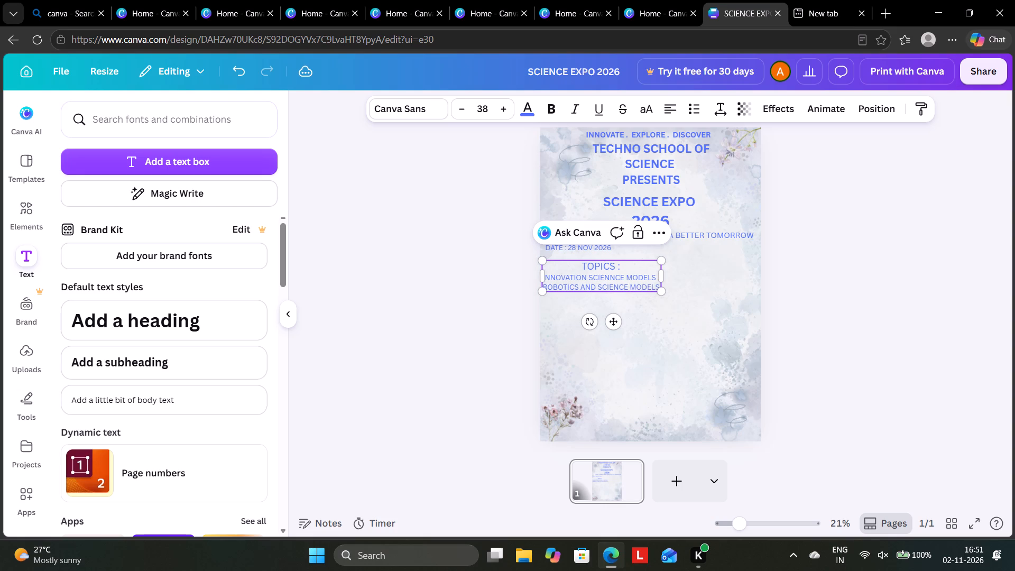
# Add the topic line "ENVIROMELTAL INNOVATIONS" below the robotics line.
pyautogui.press('Return')
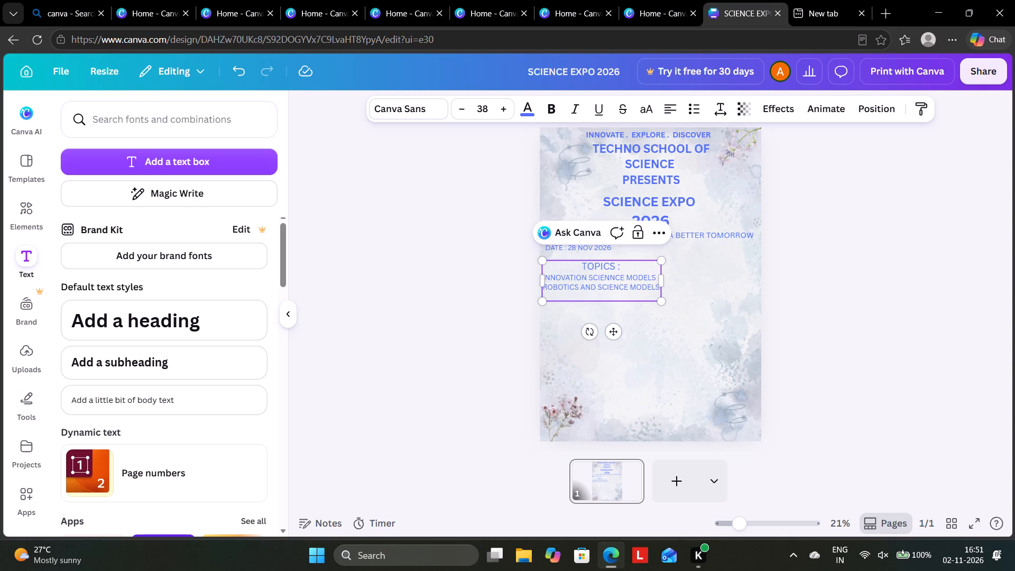
pyautogui.press('w')
pyautogui.press('BackSpace')
pyautogui.write('EN')
pyautogui.write('VIR')
pyautogui.press('BackSpace')
pyautogui.press('BackSpace')
pyautogui.press('BackSpace')
pyautogui.write('VIRO')
pyautogui.write('MEL')
pyautogui.write('TAL')
pyautogui.press('space')
pyautogui.write('INNOVATIONS')
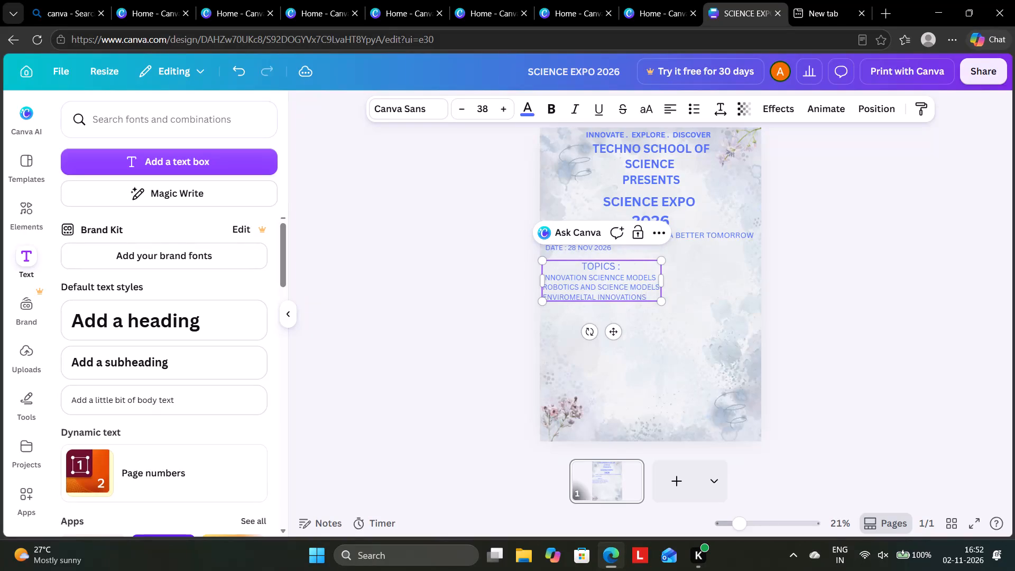
pyautogui.press('space')
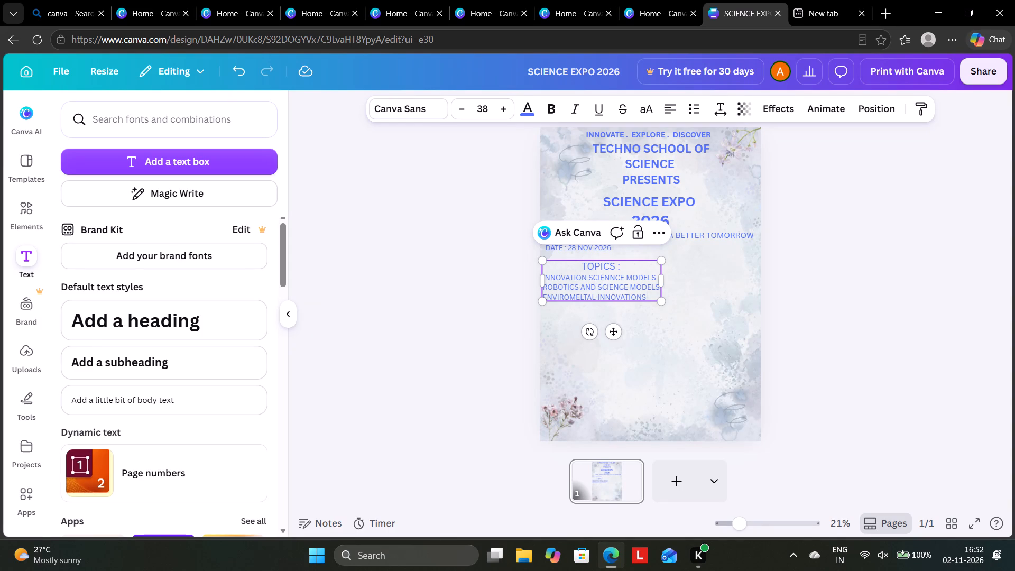
# Correct "SCIENNCE" to "SCIENCE" in the first topic line.
pyautogui.click(608, 278)
pyautogui.press('BackSpace')
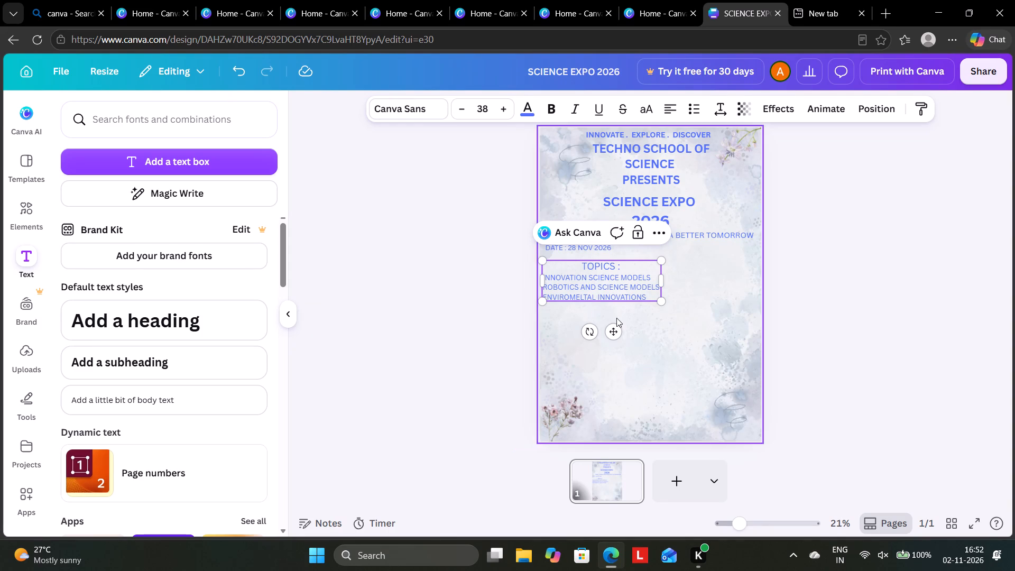
# Add the topic line "SCIENTIFIC EXPERIMENTS" at the end of the topics list.
pyautogui.click(648, 299)
pyautogui.press('Return')
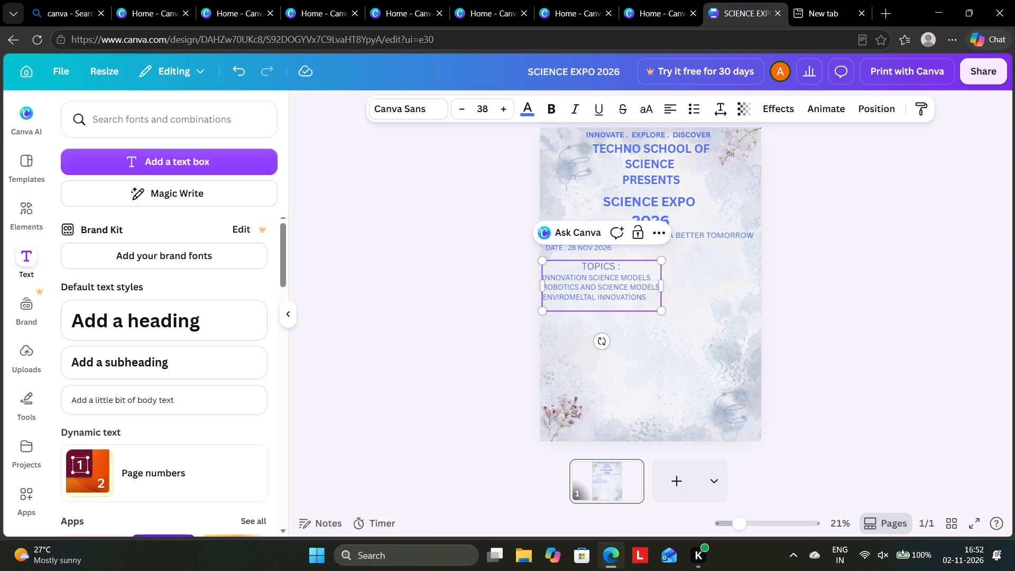
pyautogui.write('SCIENTIFIC')
pyautogui.press('space')
pyautogui.write('EXPERIMW')
pyautogui.press('BackSpace')
pyautogui.write('ENTS')
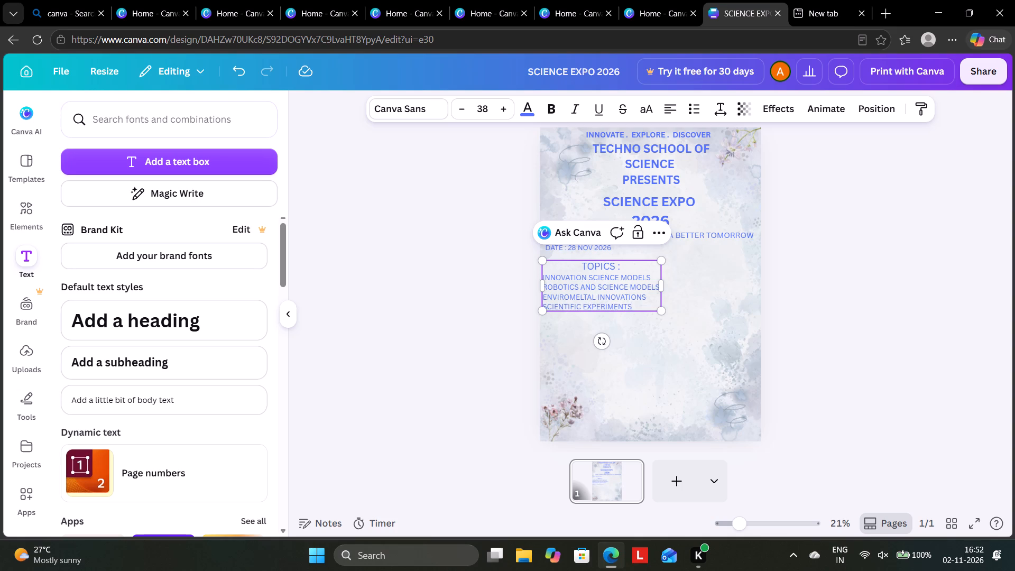
# Start an empty line below "SCIENTIFIC EXPERIMENTS" and reduce its font size to 33.
pyautogui.press('Return')
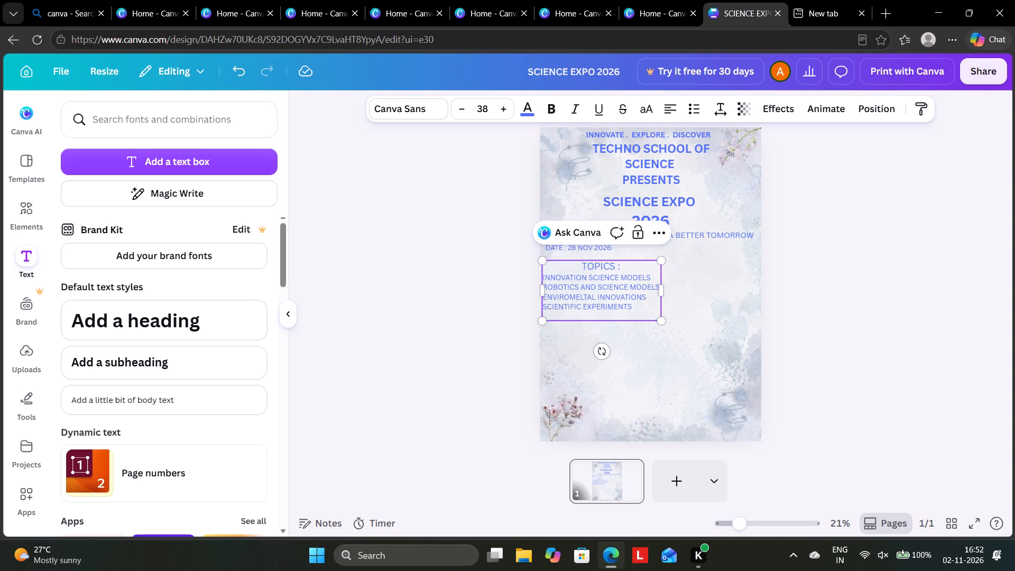
pyautogui.doubleClick(461, 104)
pyautogui.tripleClick(464, 108)
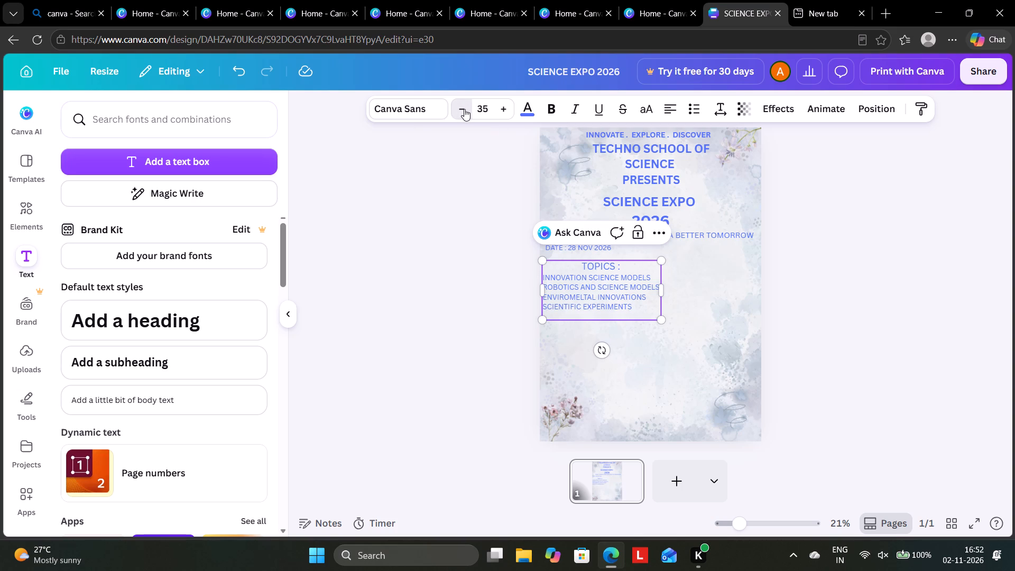
pyautogui.click(664, 367)
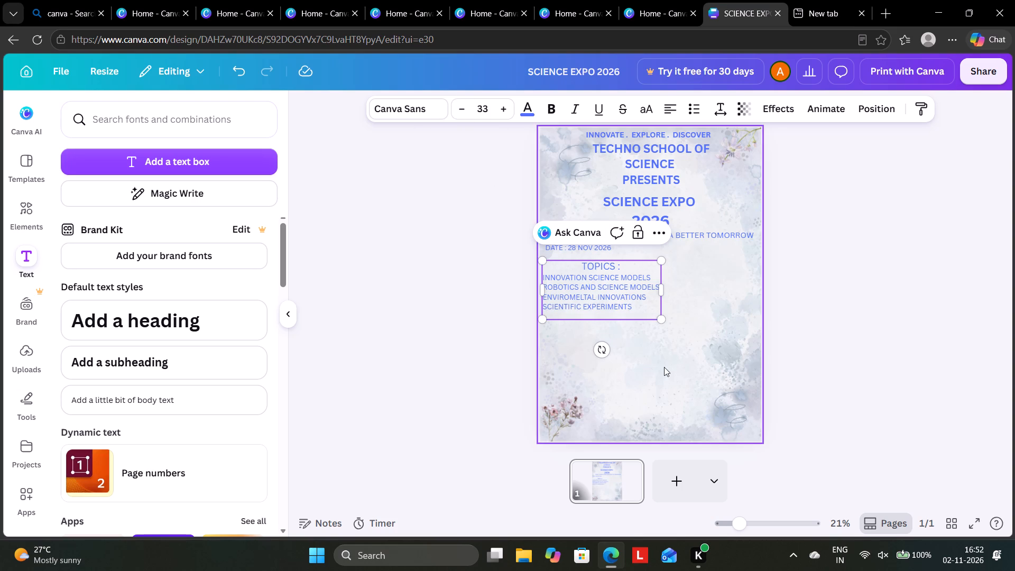
# Nudge the topics text box slightly down and reduce the "ROBOTICS AND SCIENCE MODELS" line's font size to 33.
pyautogui.click(607, 282)
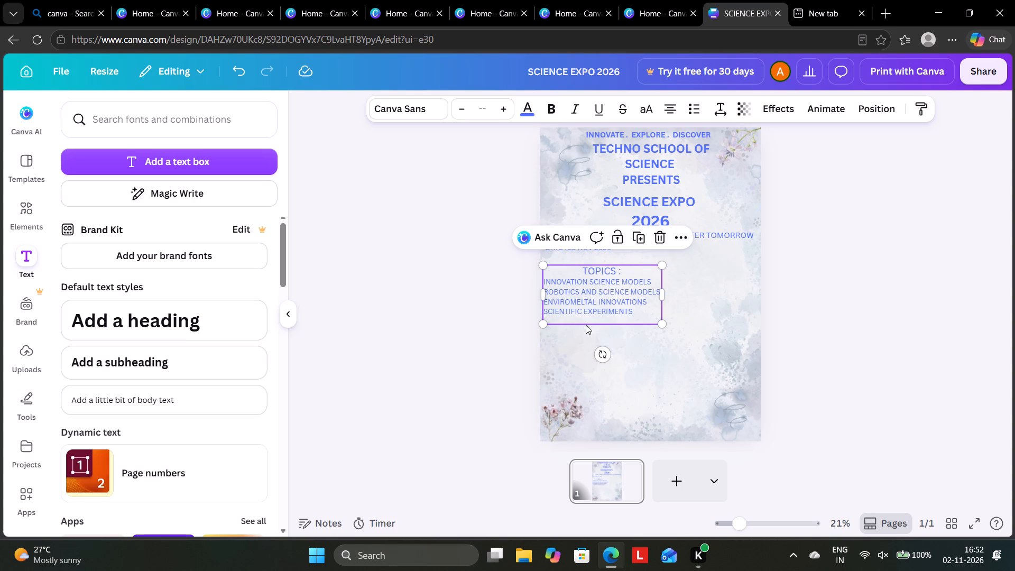
pyautogui.click(590, 293)
pyautogui.tripleClick(463, 104)
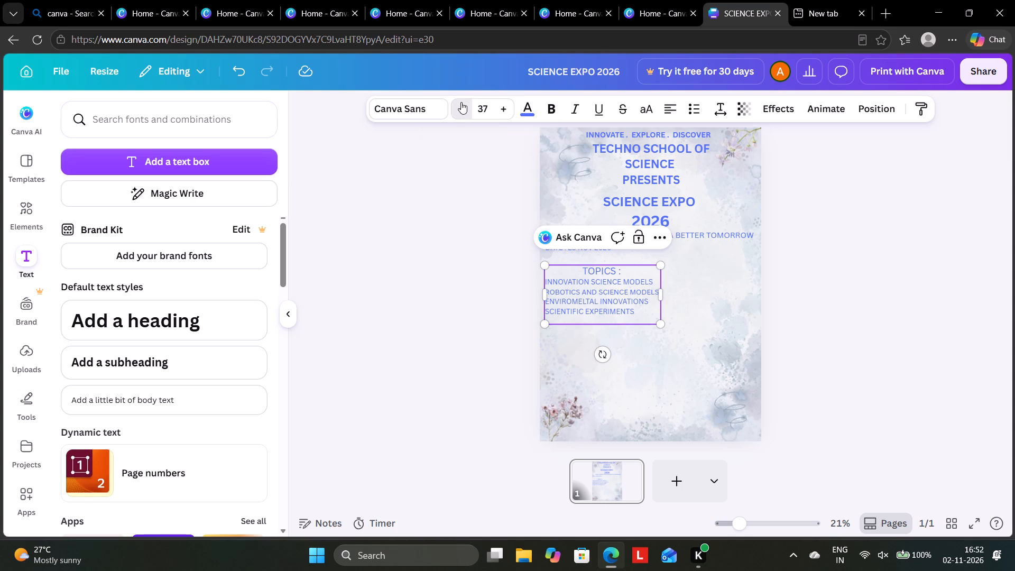
pyautogui.doubleClick(461, 102)
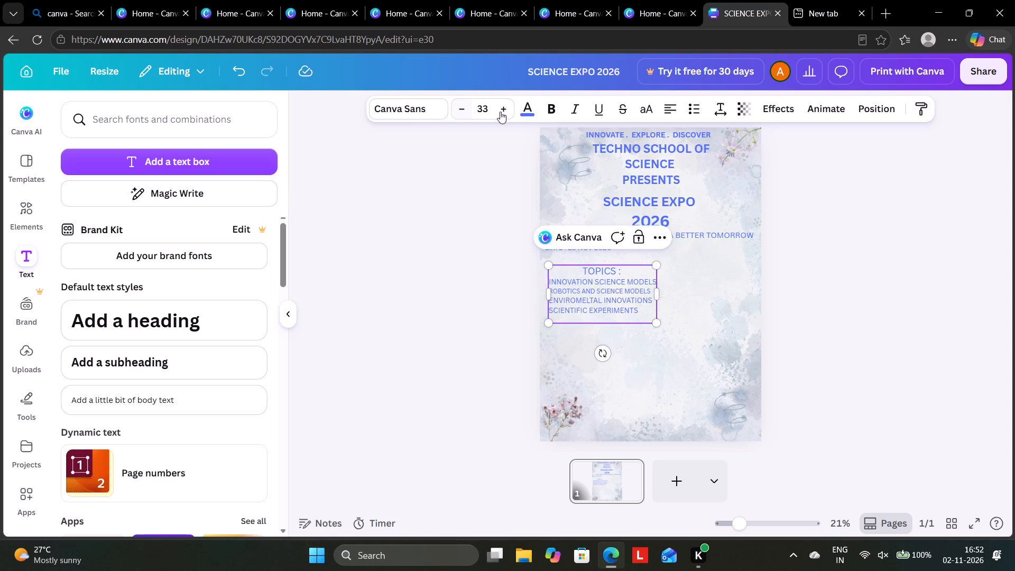
pyautogui.click(733, 319)
# Reduce the font size of the whole topics text box and move it up to sit just below the date line.
pyautogui.click(617, 274)
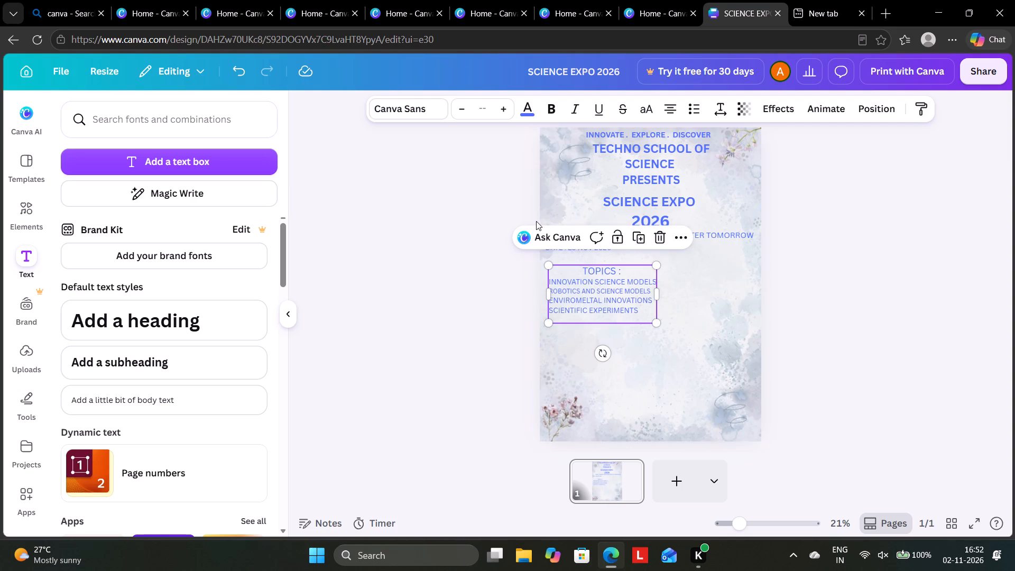
pyautogui.tripleClick(466, 104)
pyautogui.tripleClick(466, 103)
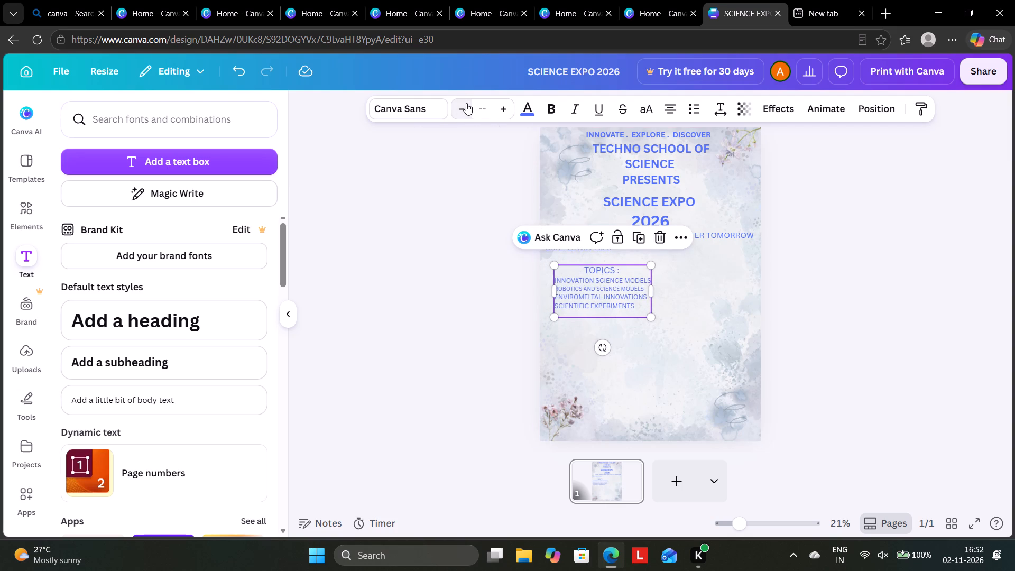
pyautogui.click(466, 103)
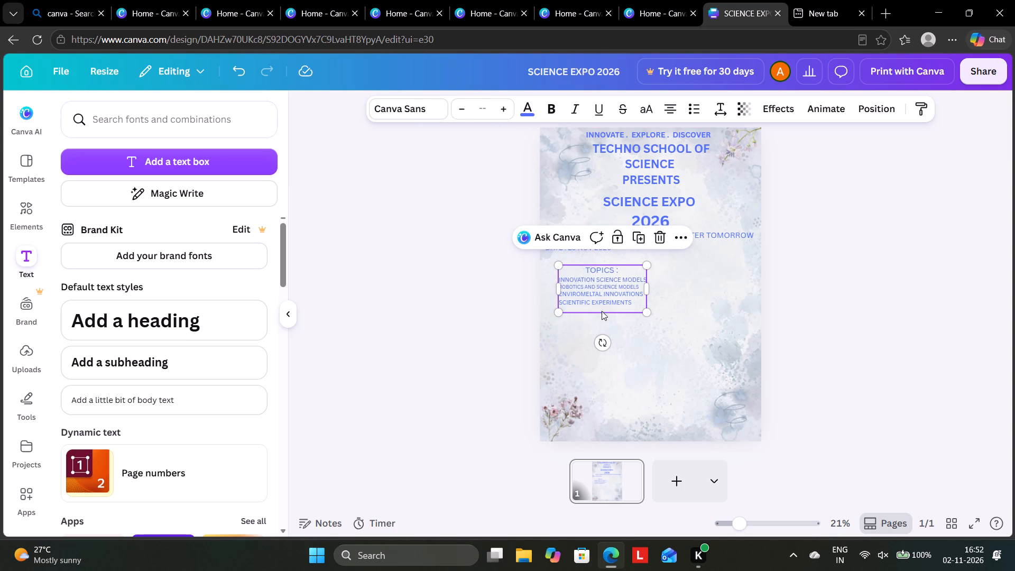
pyautogui.click(602, 312)
pyautogui.moveTo(599, 314); pyautogui.dragTo(573, 298)
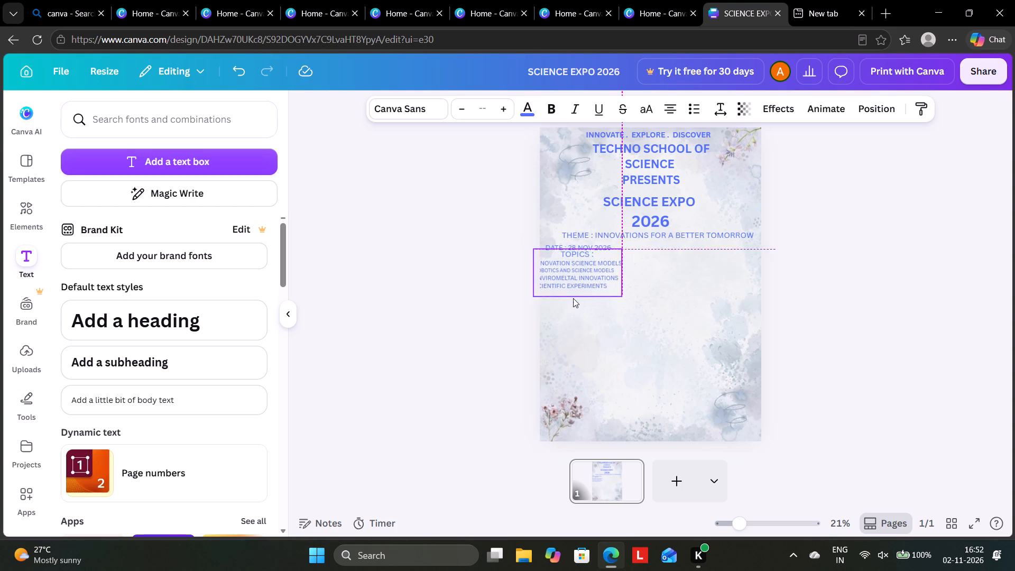
pyautogui.moveTo(573, 298); pyautogui.dragTo(587, 300)
# Slightly increase the font size of the whole topics text box.
pyautogui.tripleClick(505, 102)
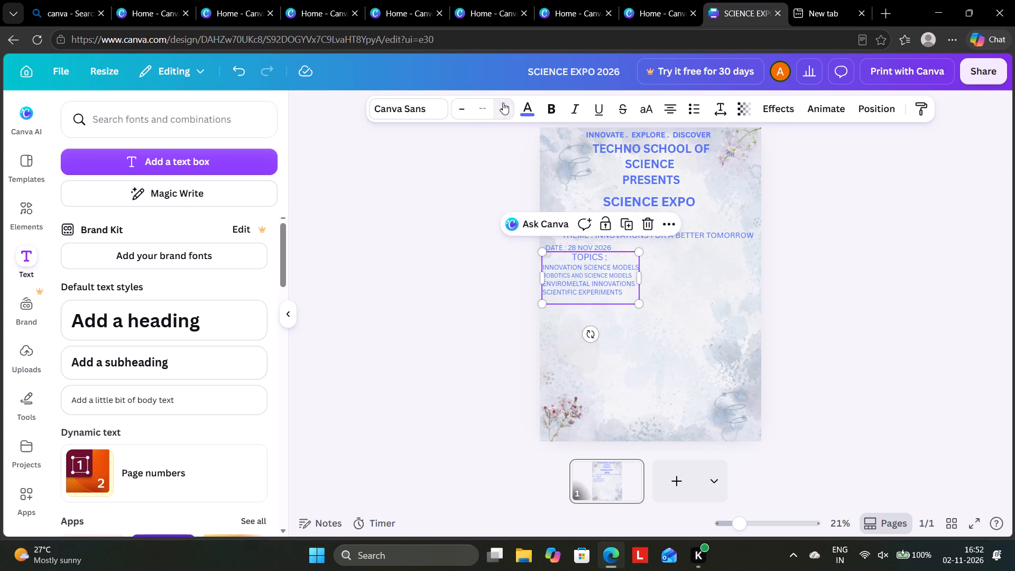
pyautogui.click(503, 104)
pyautogui.click(500, 106)
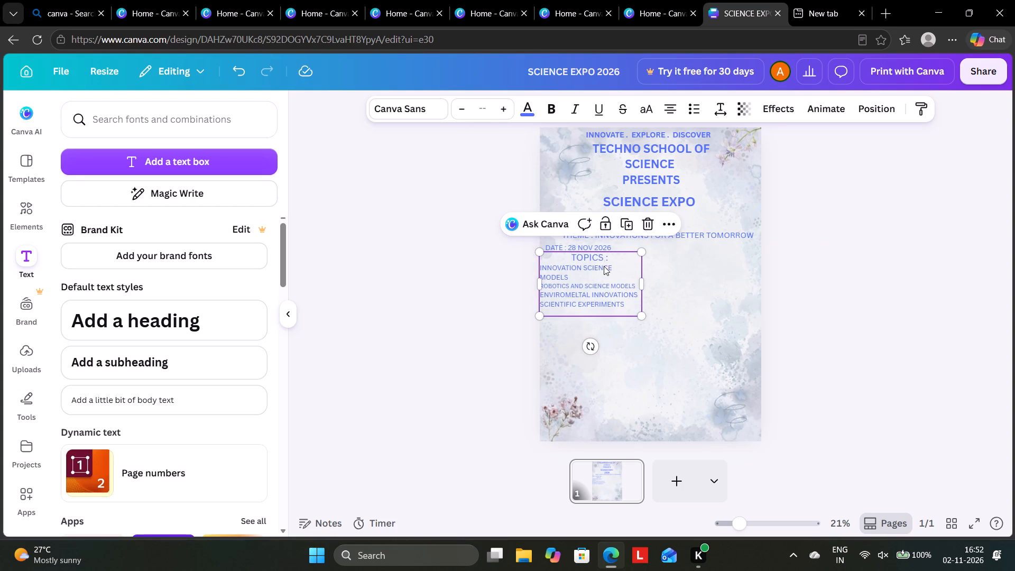
pyautogui.click(604, 266)
pyautogui.click(467, 357)
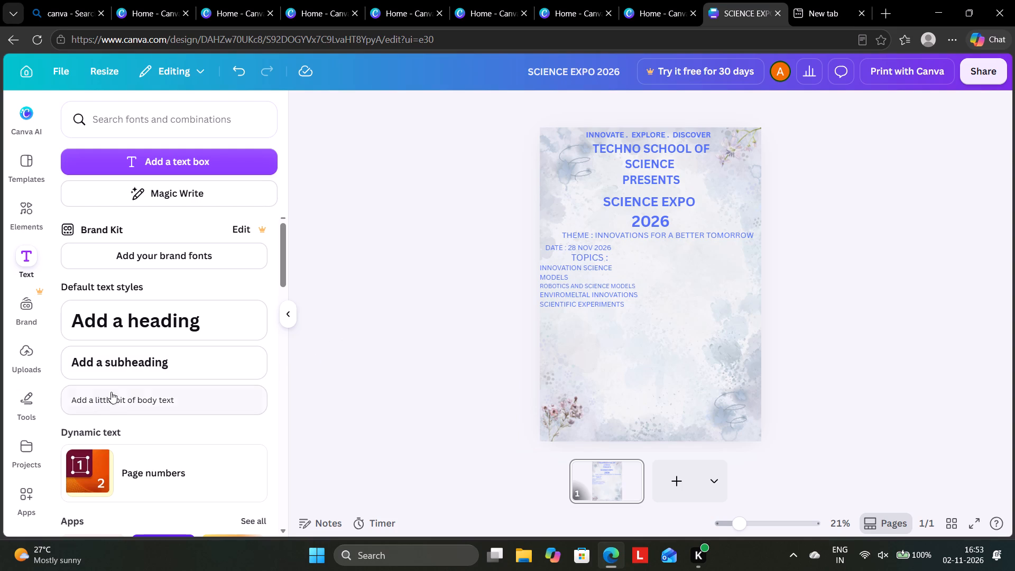
# Add a body text box below the topics list, replace its text with "GUIDELINES:" and start a new line.
pyautogui.click(147, 389)
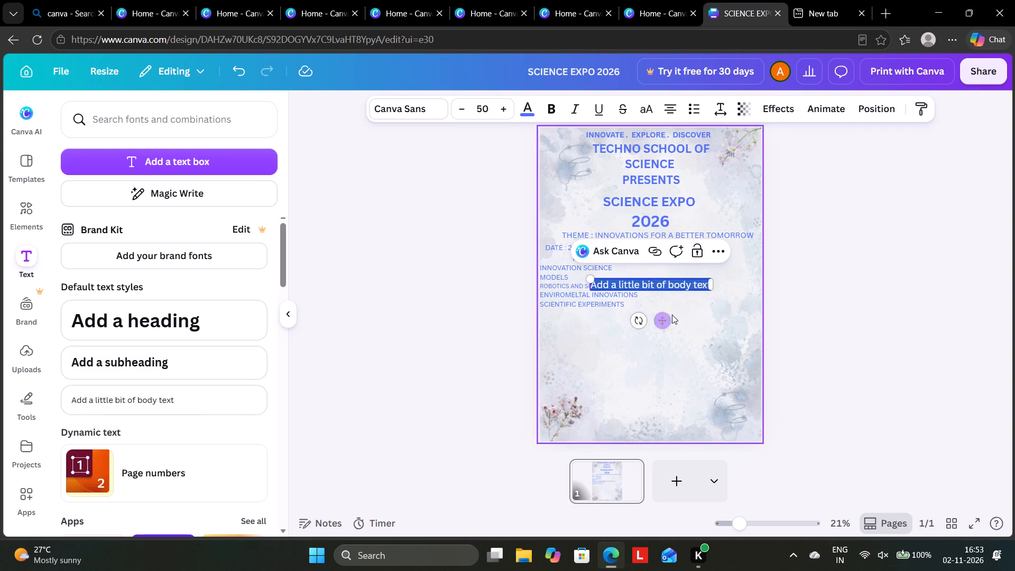
pyautogui.moveTo(660, 326); pyautogui.dragTo(608, 363)
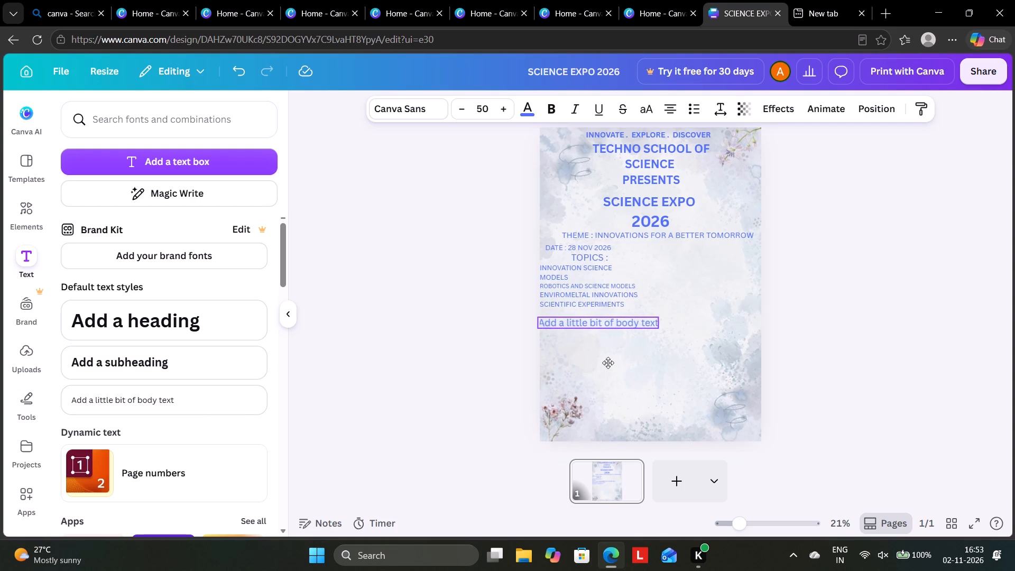
pyautogui.moveTo(608, 363); pyautogui.dragTo(610, 360)
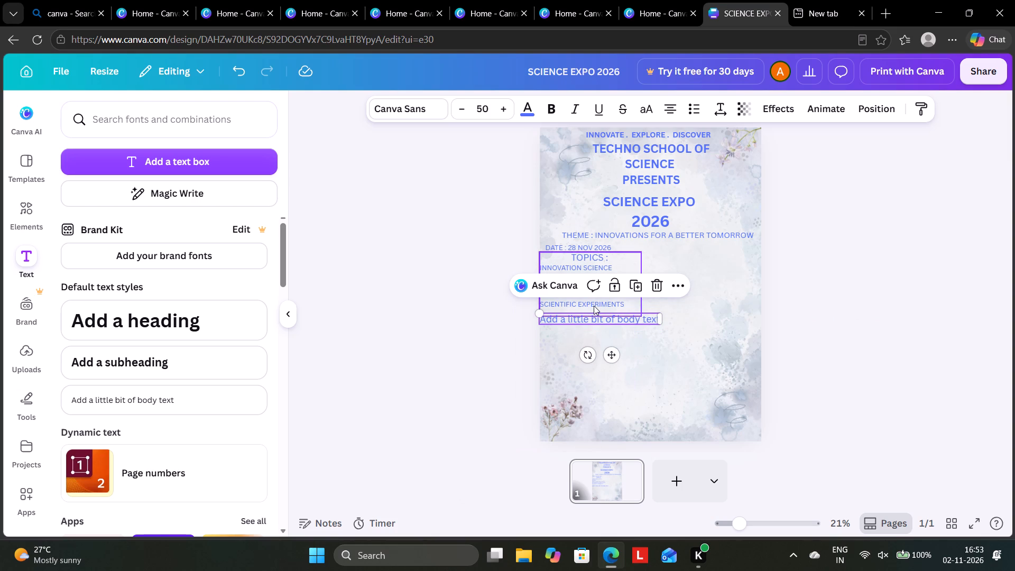
pyautogui.click(586, 322)
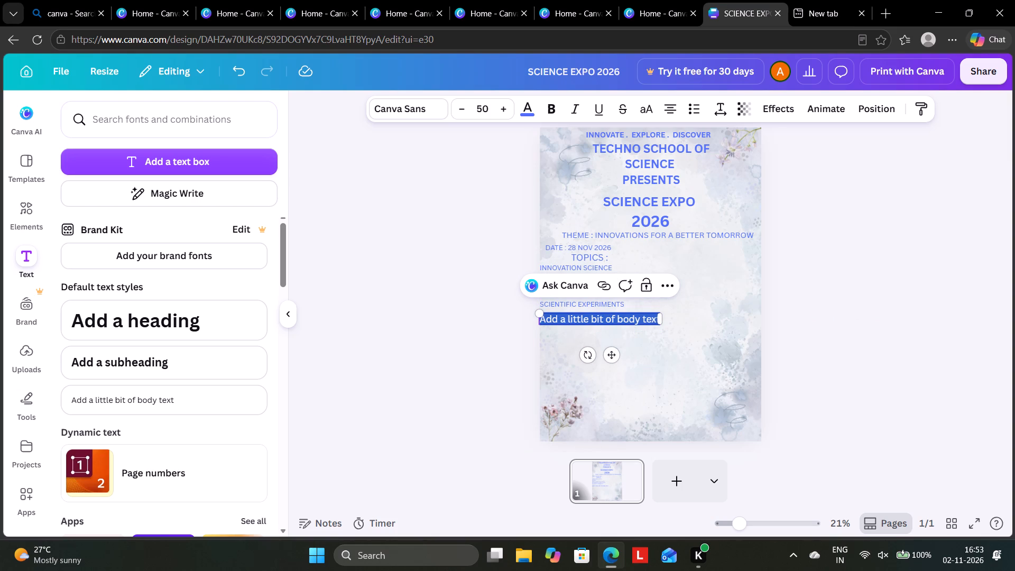
pyautogui.press('BackSpace')
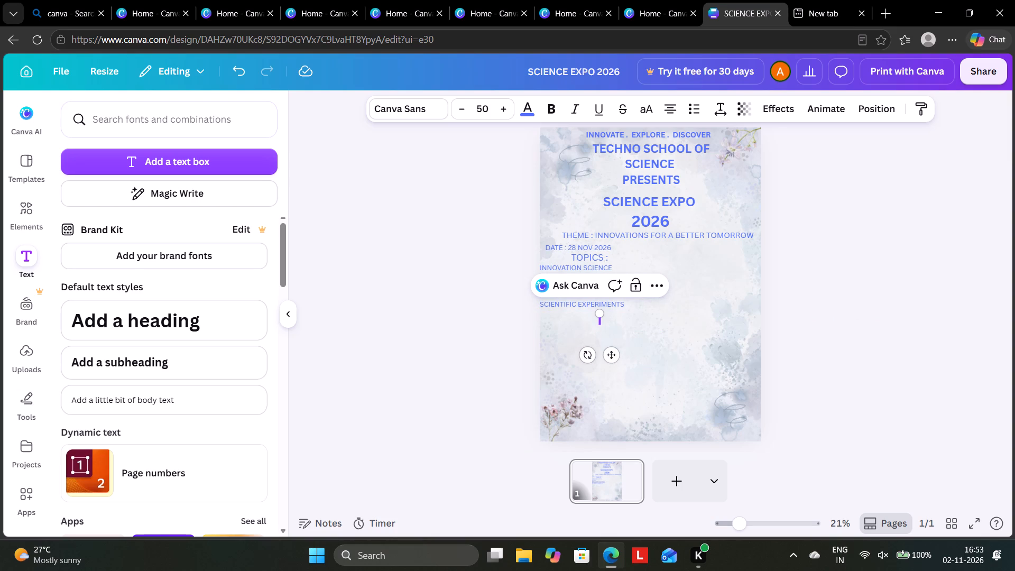
pyautogui.write('GUIDELINES')
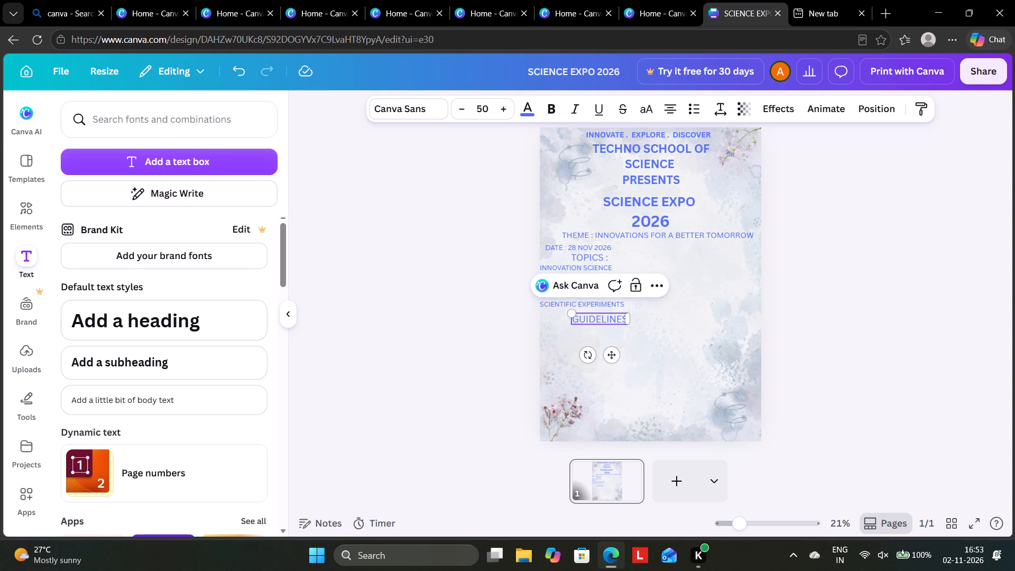
pyautogui.write(':')
pyautogui.press('space')
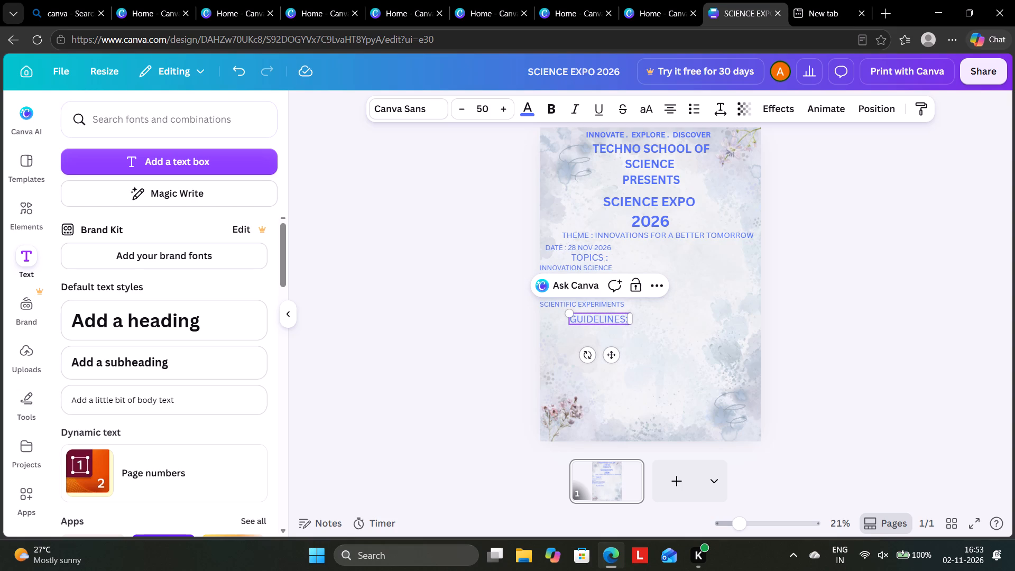
pyautogui.press('Return')
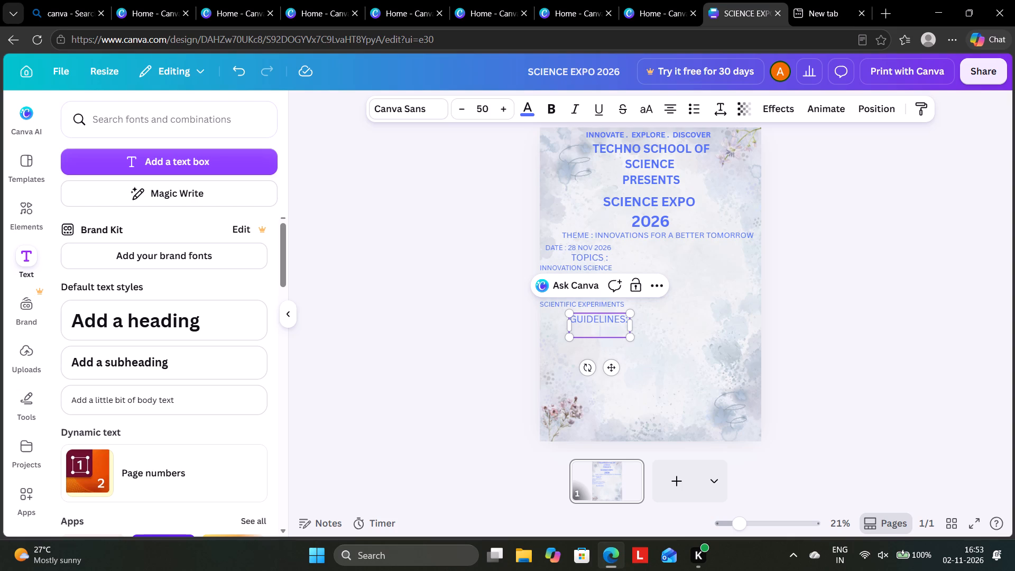
# Write the left-aligned guideline "Participation can be individual or in a team" below the "GUIDELINES:" heading.
pyautogui.click(670, 105)
pyautogui.press('p')
pyautogui.write('ar')
pyautogui.write('ticipation can be')
pyautogui.press('space')
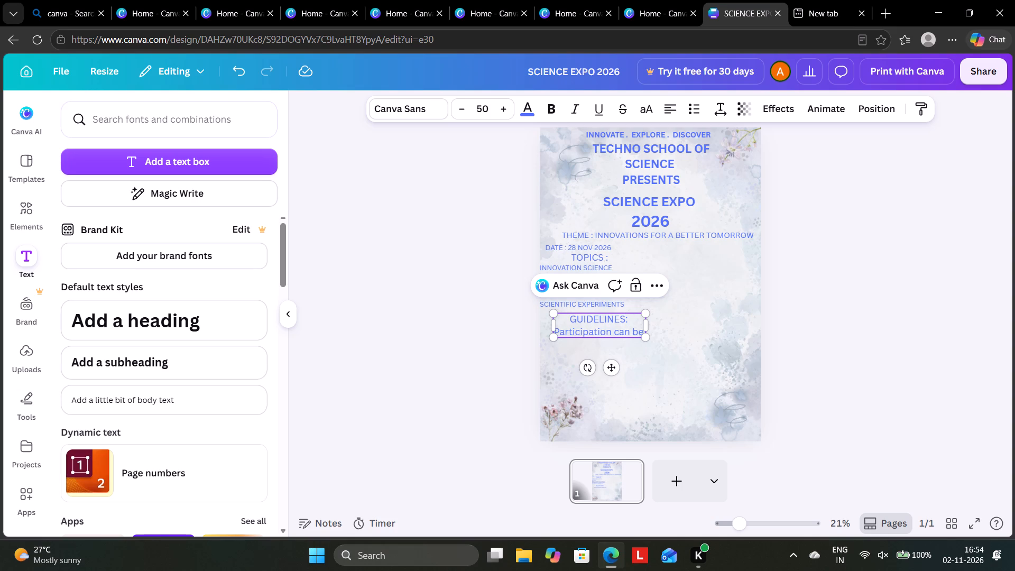
pyautogui.write('indi')
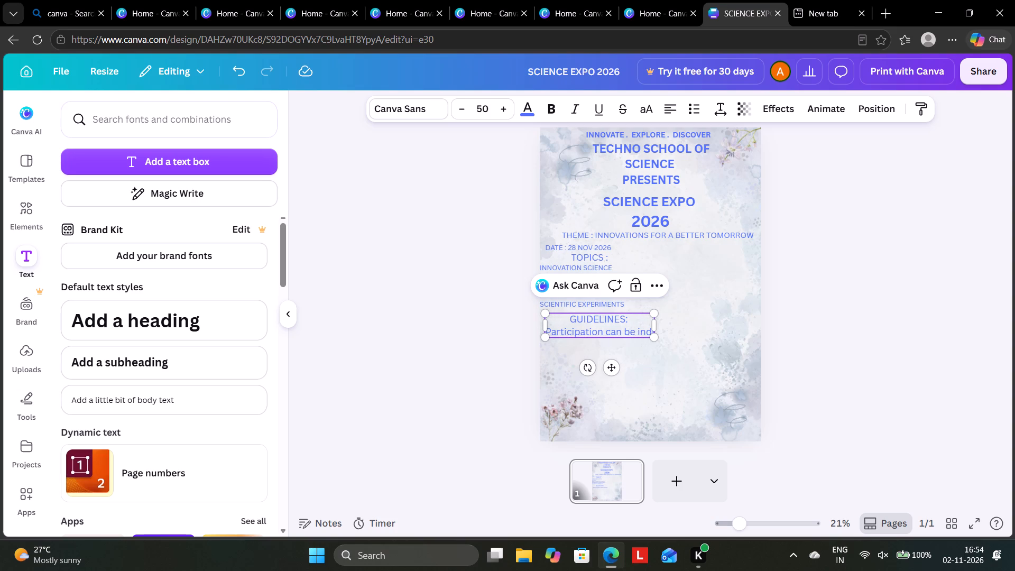
pyautogui.write('vidual')
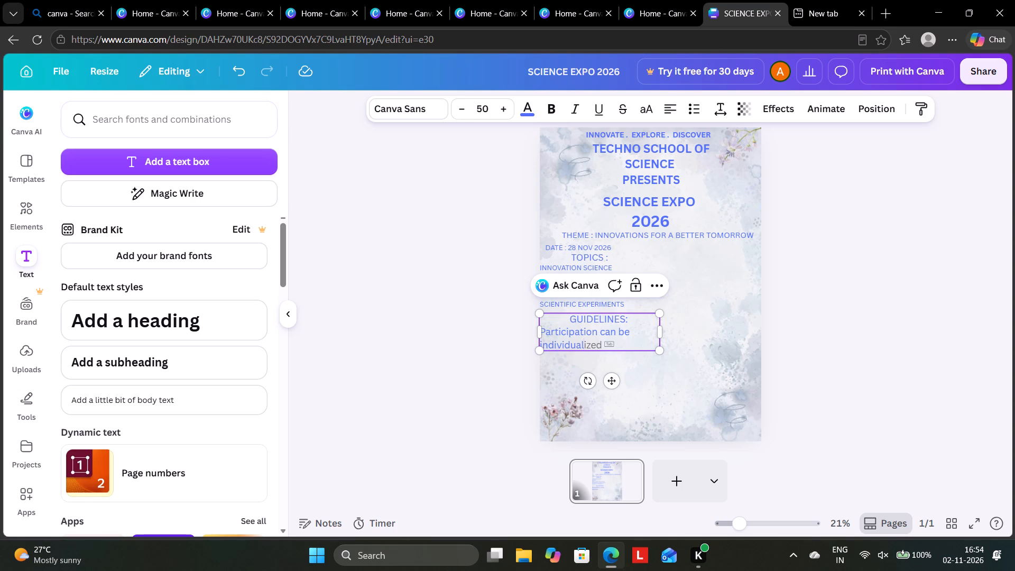
pyautogui.press('space')
pyautogui.write('or in a')
pyautogui.write('team')
pyautogui.press('space')
# Insert the missing space between "a" and "team" in the guideline and return to the end of the line.
pyautogui.press('Left')
pyautogui.press('Left')
pyautogui.press('Left')
pyautogui.press('Left')
pyautogui.press('Left')
pyautogui.press('space')
pyautogui.press('Right')
pyautogui.press('Right')
pyautogui.press('Right')
pyautogui.press('Right')
pyautogui.press('Right')
# Complete the guideline with "of 2 members" and start a new line below it.
pyautogui.press('o')
pyautogui.write('f')
pyautogui.press('space')
pyautogui.write('2 mw')
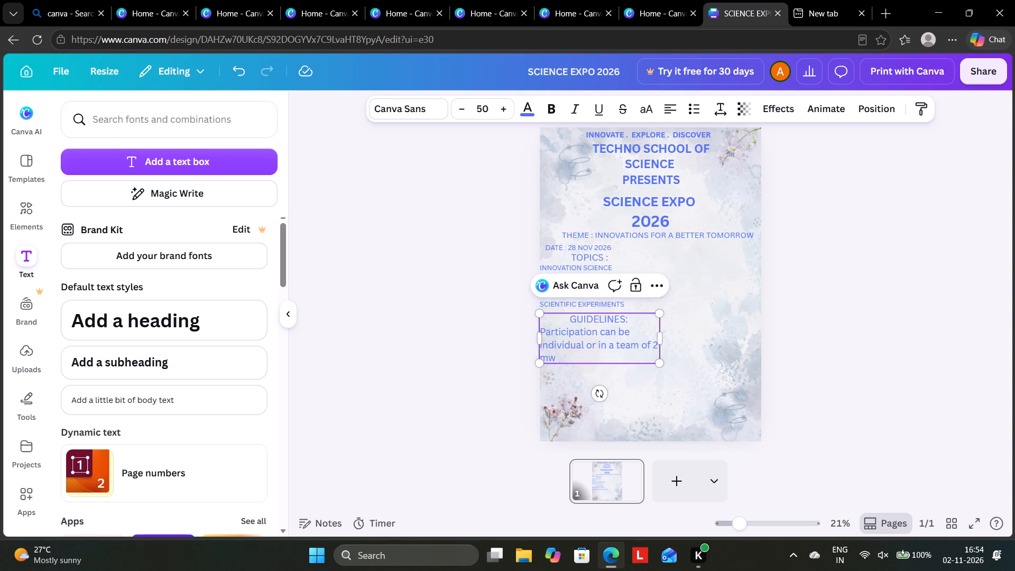
pyautogui.press('BackSpace')
pyautogui.write('emb')
pyautogui.write('ers')
pyautogui.press('Return')
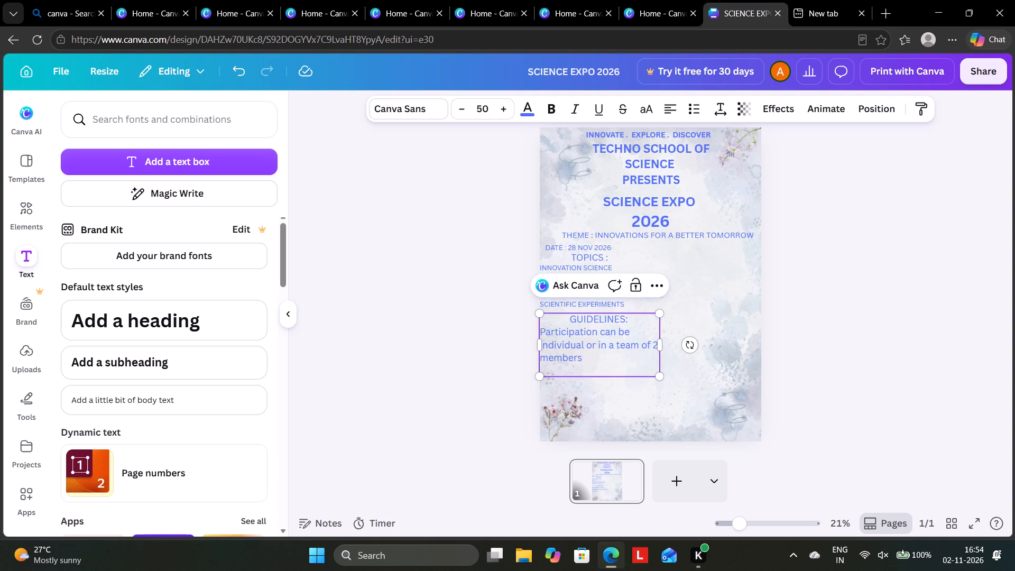
# Reduce the guidelines heading and participation text to font size 36.
pyautogui.tripleClick(463, 106)
pyautogui.click(463, 106)
pyautogui.click(611, 345)
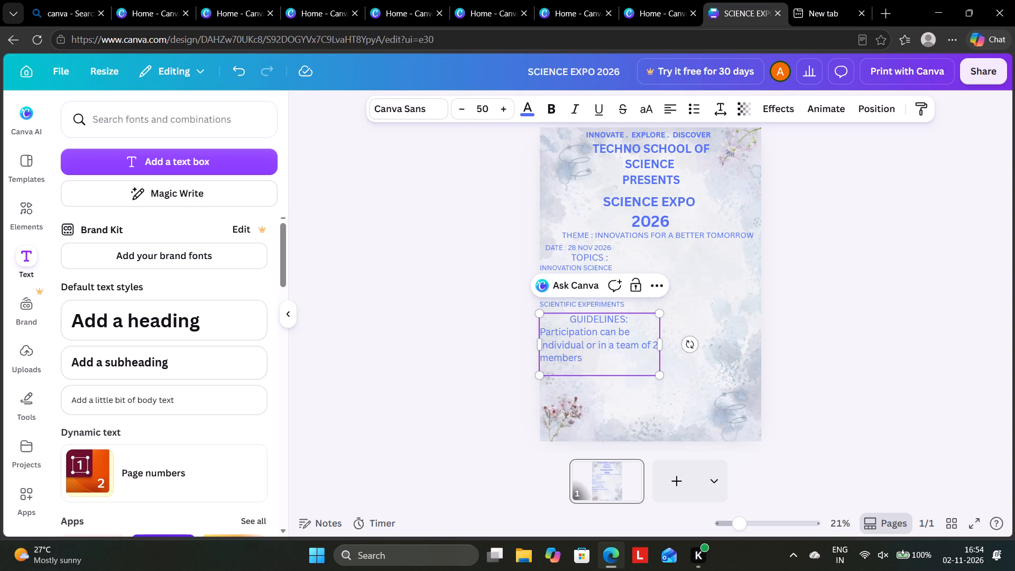
pyautogui.click(630, 327)
pyautogui.click(710, 320)
pyautogui.click(625, 336)
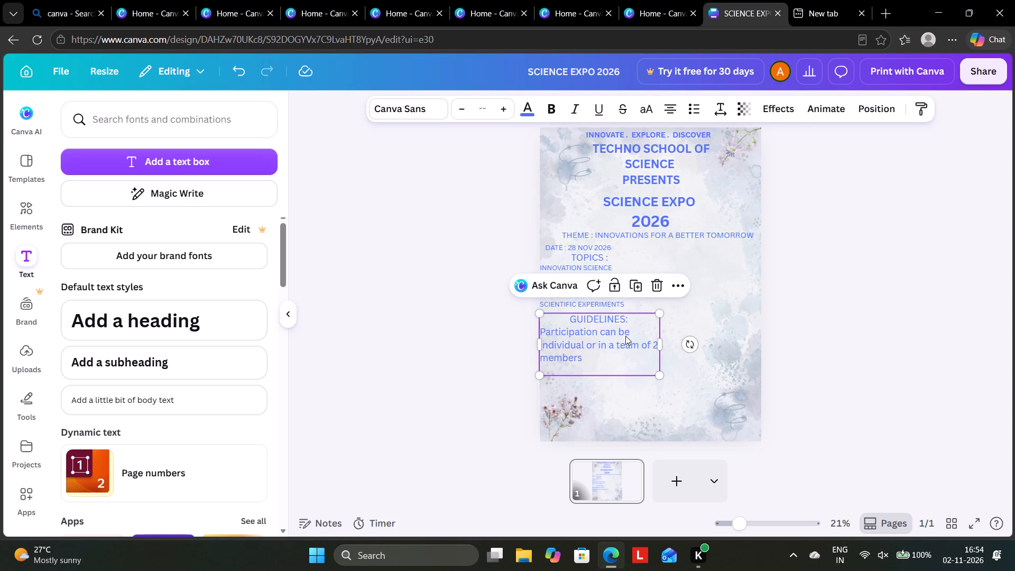
pyautogui.tripleClick(464, 106)
pyautogui.tripleClick(464, 106)
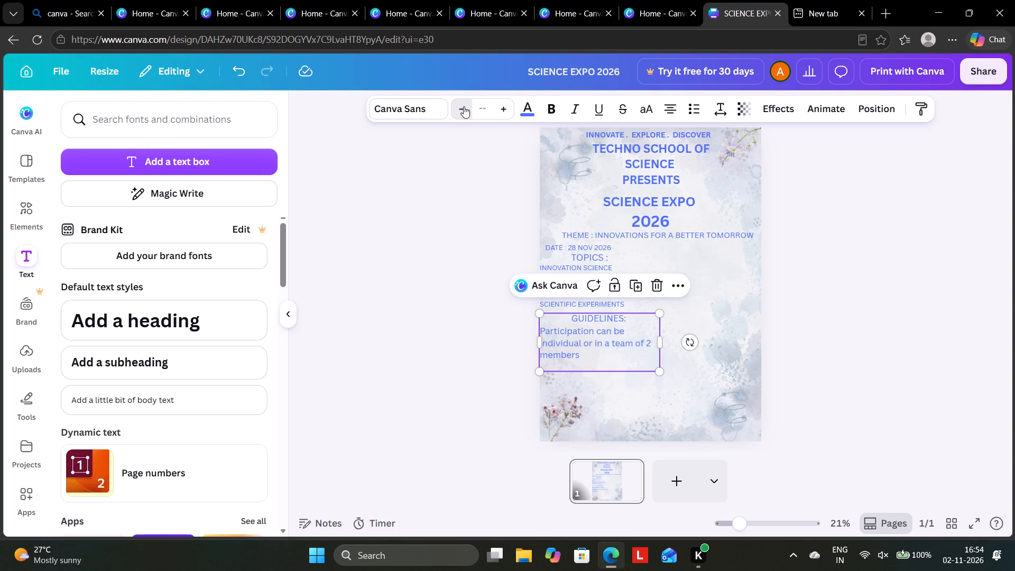
pyautogui.tripleClick(464, 106)
pyautogui.tripleClick(464, 106)
pyautogui.doubleClick(464, 106)
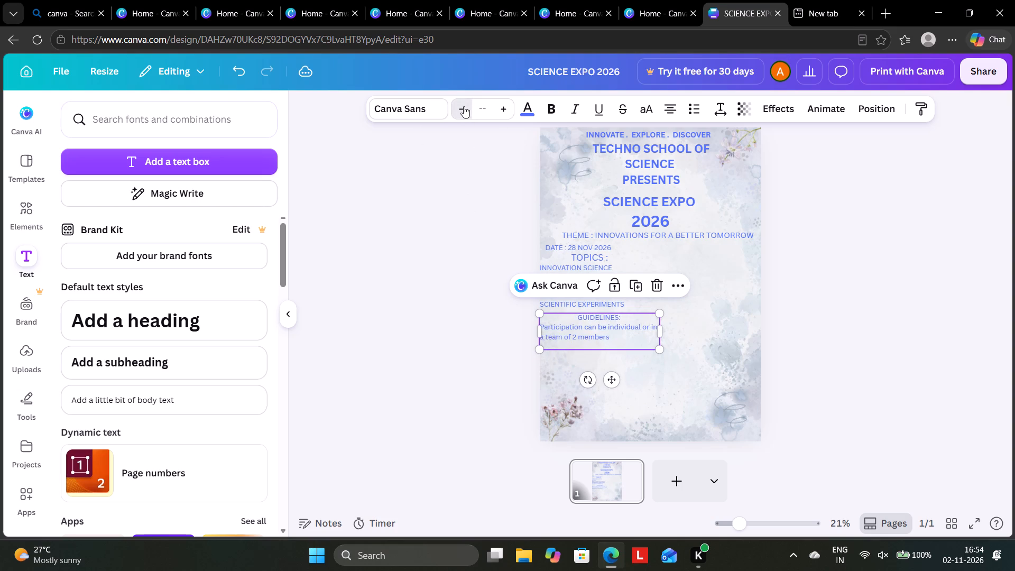
pyautogui.click(609, 332)
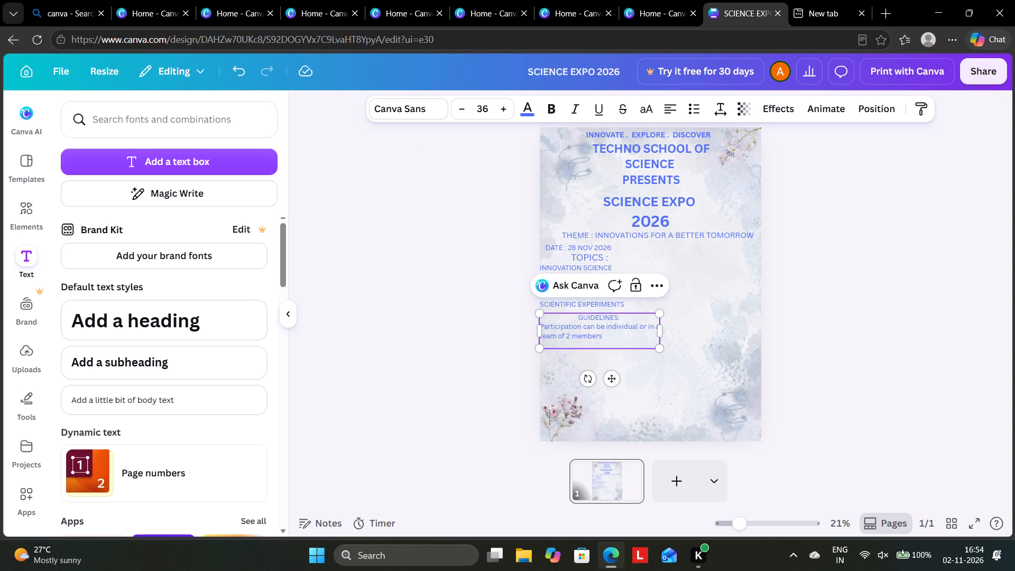
# Write the second guideline "Each team present one projects or model" on the line below the participation guideline.
pyautogui.press('Return')
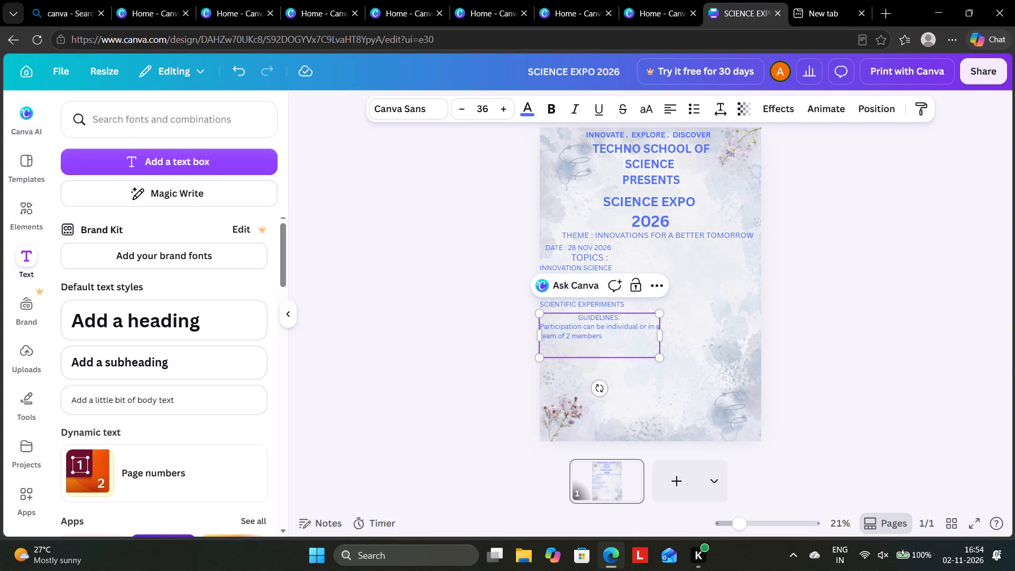
pyautogui.press('e')
pyautogui.press('a')
pyautogui.press('c')
pyautogui.write('h team')
pyautogui.press('space')
pyautogui.write('presents')
pyautogui.press('space')
pyautogui.press('BackSpace')
pyautogui.press('space')
pyautogui.press('BackSpace')
pyautogui.press('BackSpace')
pyautogui.press('space')
pyautogui.write('one')
pyautogui.press('space')
pyautogui.write('proje')
pyautogui.write('cts or mo')
pyautogui.write('del')
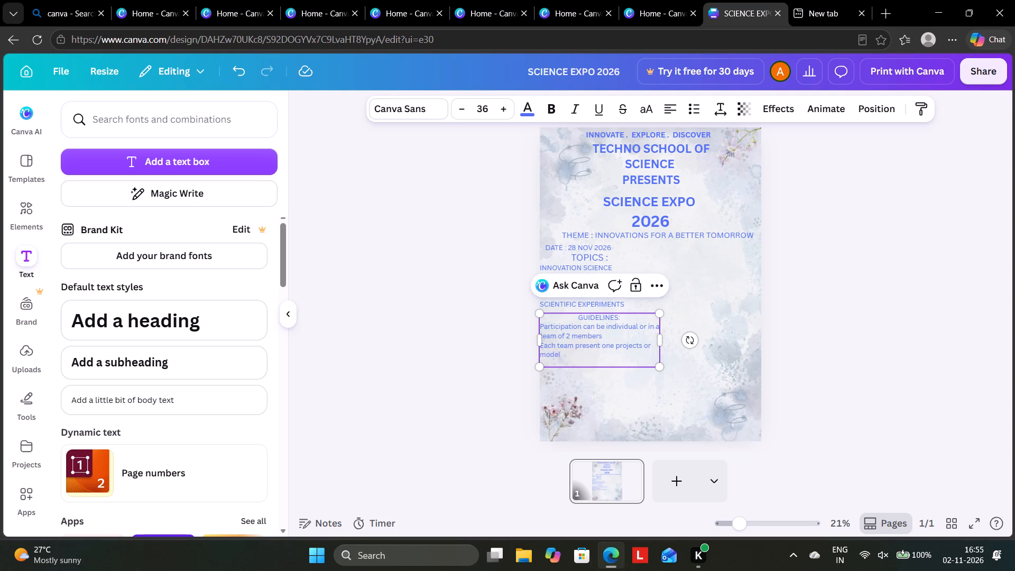
pyautogui.press('space')
pyautogui.press('BackSpace')
# Start the third guideline on a new line with the text "Projects must beoriginal and".
pyautogui.press('Return')
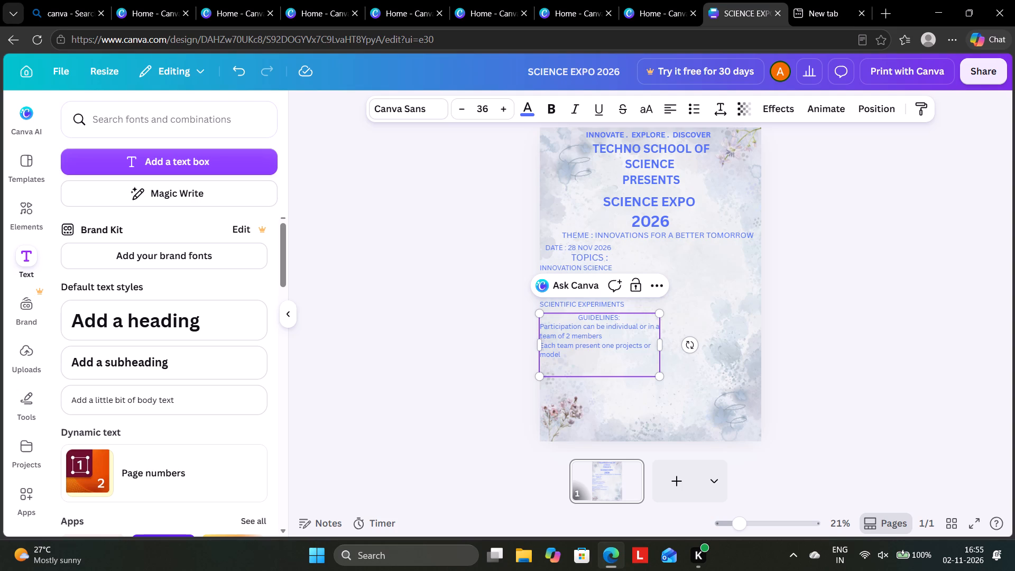
pyautogui.write('pro')
pyautogui.write('je')
pyautogui.press('BackSpace')
pyautogui.press('BackSpace')
pyautogui.press('BackSpace')
pyautogui.press('BackSpace')
pyautogui.press('BackSpace')
pyautogui.write('roject')
pyautogui.press('s')
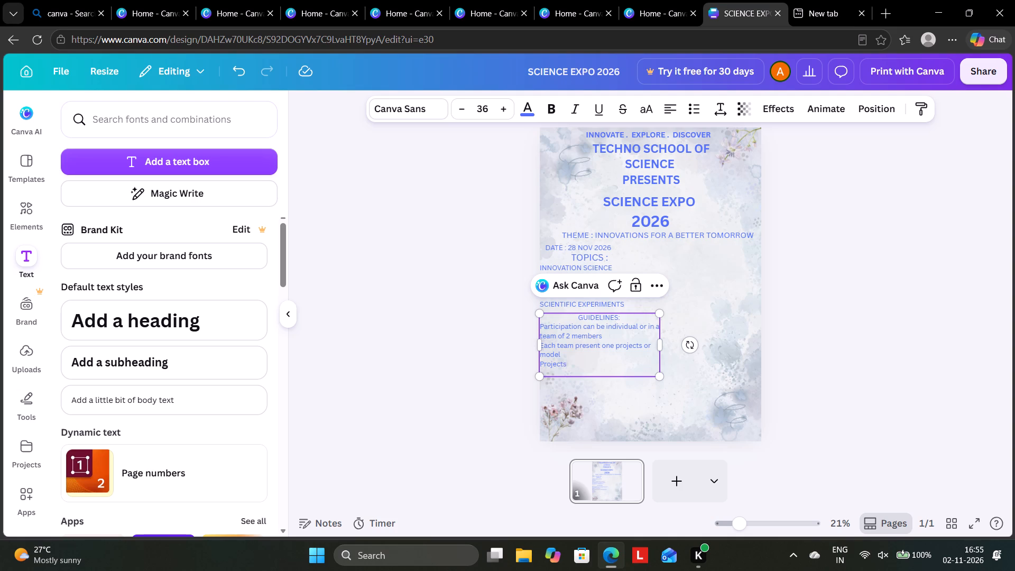
pyautogui.press('space')
pyautogui.write('must br')
pyautogui.press('BackSpace')
pyautogui.press('e')
pyautogui.write('original')
pyautogui.press('space')
pyautogui.write('an')
pyautogui.write('d')
pyautogui.press('space')
# Widen the guidelines text box to the poster's right edge, about 42 wide.
pyautogui.moveTo(659, 342); pyautogui.dragTo(662, 344)
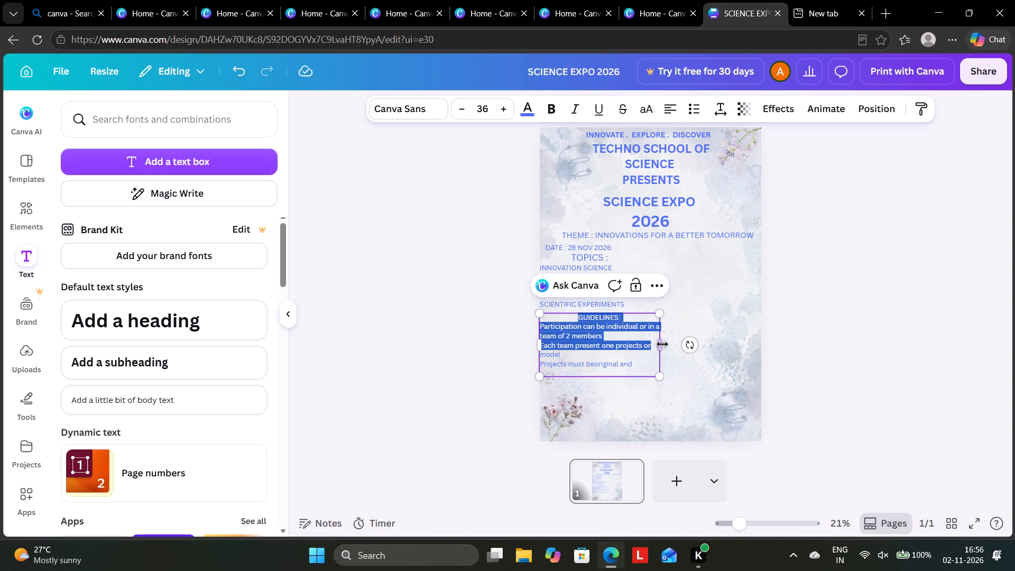
pyautogui.moveTo(662, 344); pyautogui.dragTo(680, 350)
pyautogui.moveTo(662, 347); pyautogui.dragTo(755, 340)
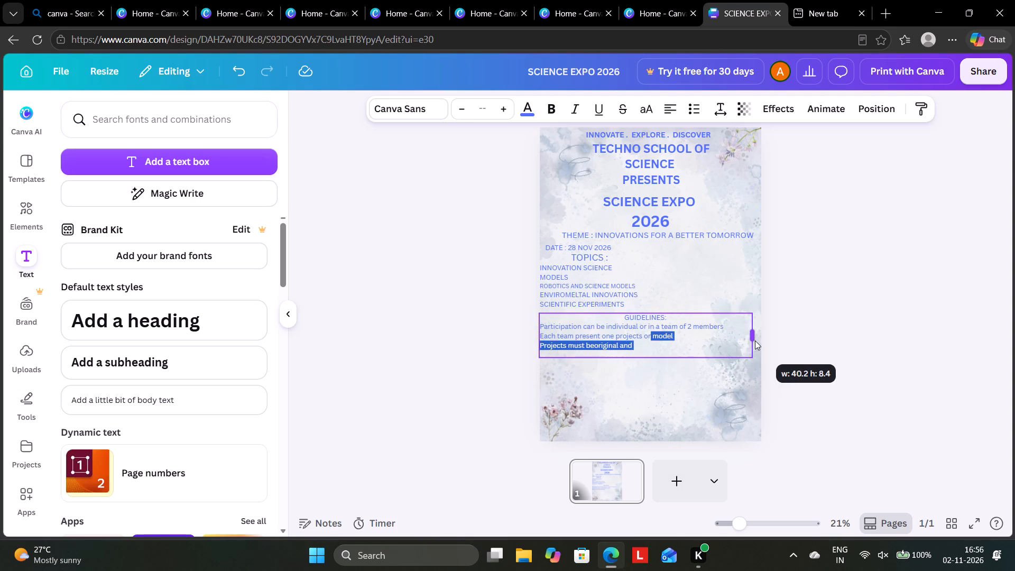
pyautogui.moveTo(755, 340); pyautogui.dragTo(765, 336)
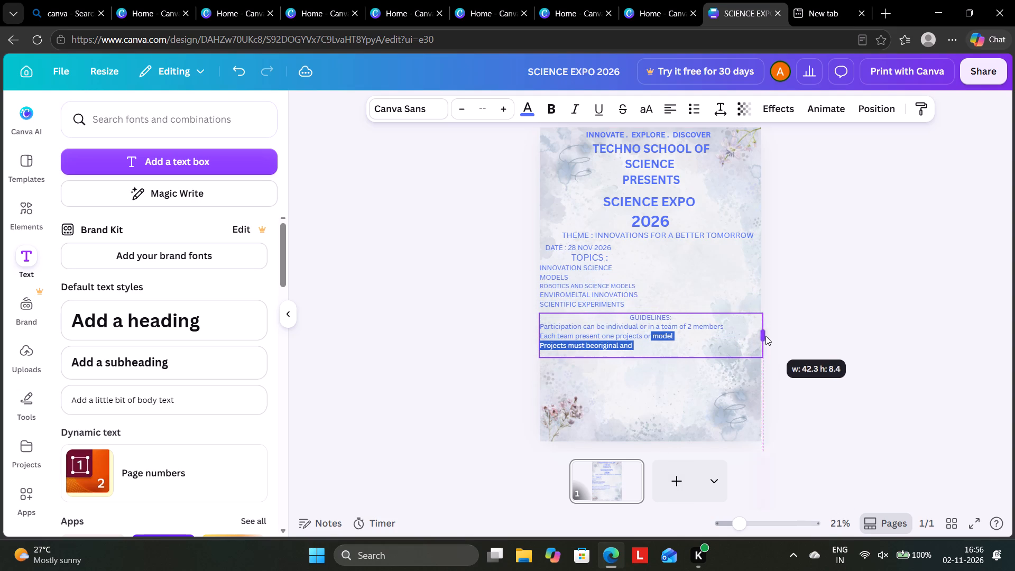
pyautogui.moveTo(765, 336); pyautogui.dragTo(765, 336)
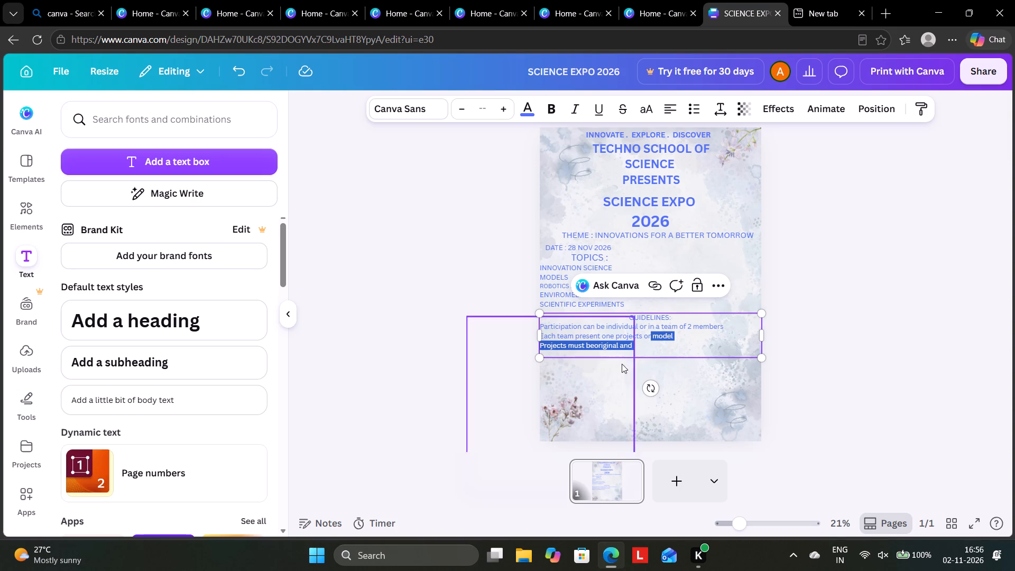
# Insert the missing space between "be" and "original" in the third guideline.
pyautogui.click(590, 346)
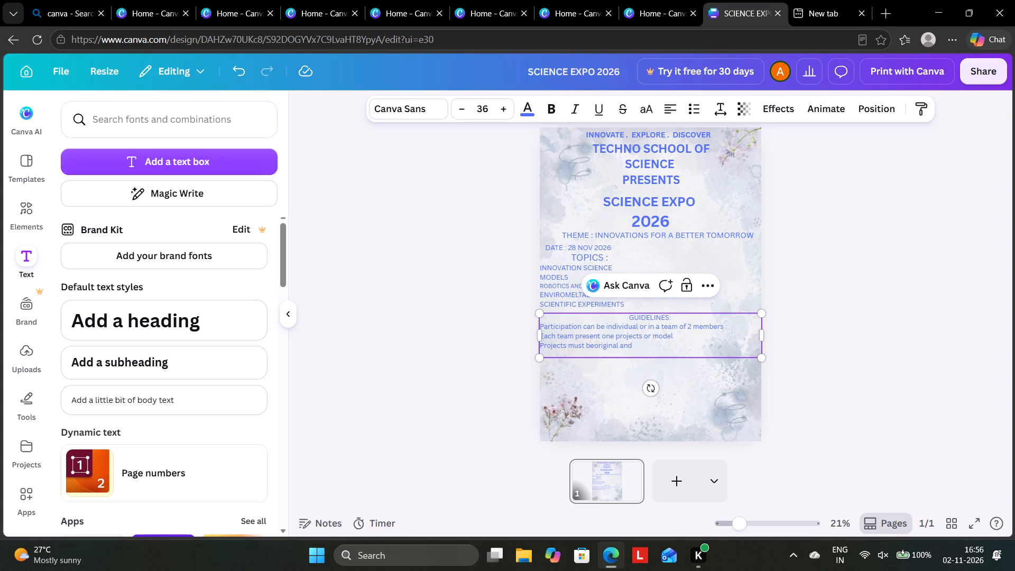
pyautogui.press('Right')
pyautogui.press('space')
# Complete the third guideline after "original and" with "related to the given theme".
pyautogui.click(637, 345)
pyautogui.write('related')
pyautogui.press('space')
pyautogui.write('to')
pyautogui.press('space')
pyautogui.write('the')
pyautogui.press('space')
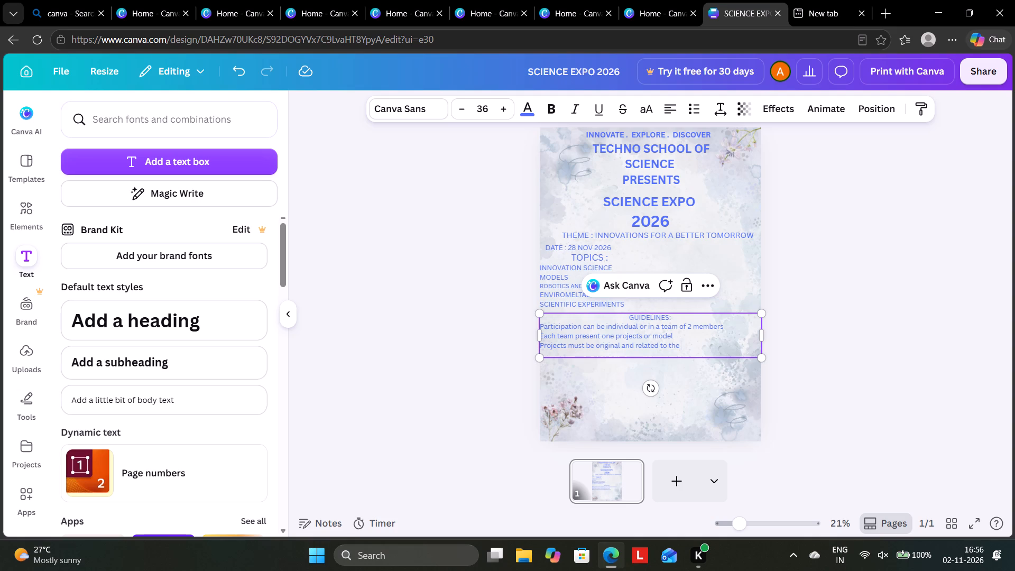
pyautogui.write('given theme')
pyautogui.press('Return')
pyautogui.press('BackSpace')
# Add the fourth guideline on a new line, reading "only working models are allowed.".
pyautogui.press('Return')
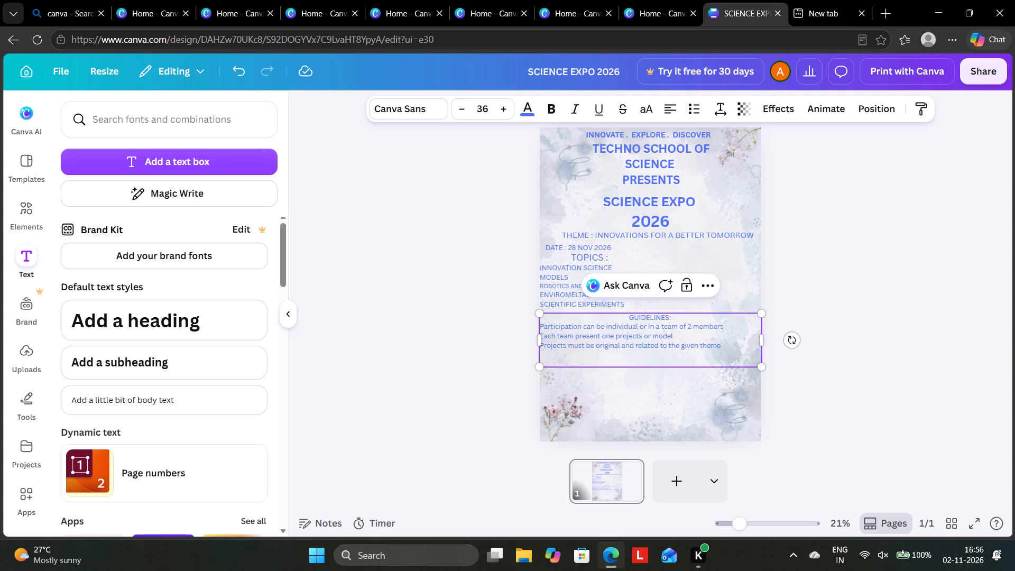
pyautogui.write('only')
pyautogui.press('space')
pyautogui.write('woekinf')
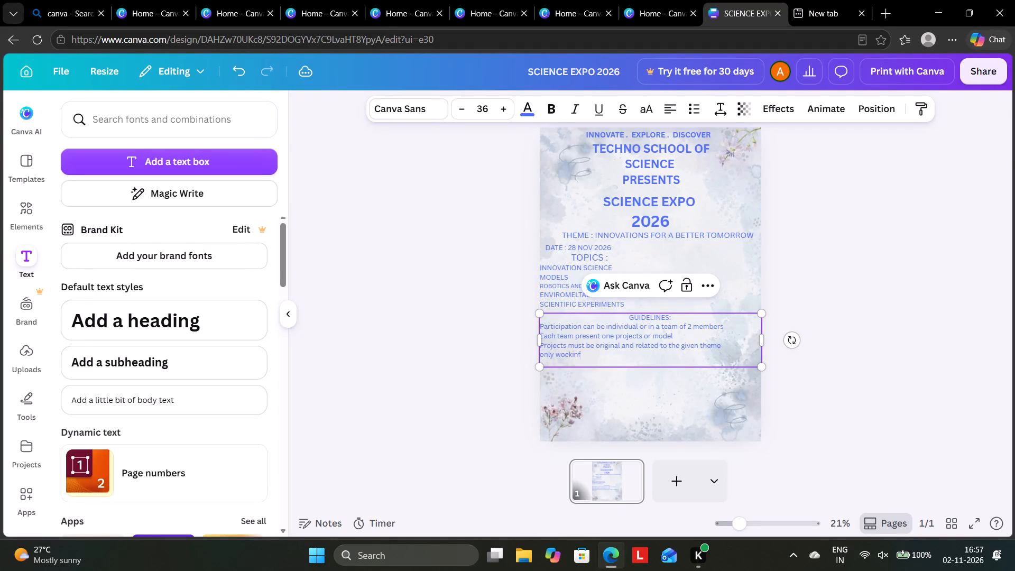
pyautogui.press('BackSpace')
pyautogui.write('g')
pyautogui.press('space')
pyautogui.press('BackSpace')
pyautogui.press('BackSpace')
pyautogui.press('BackSpace')
pyautogui.press('BackSpace')
pyautogui.press('BackSpace')
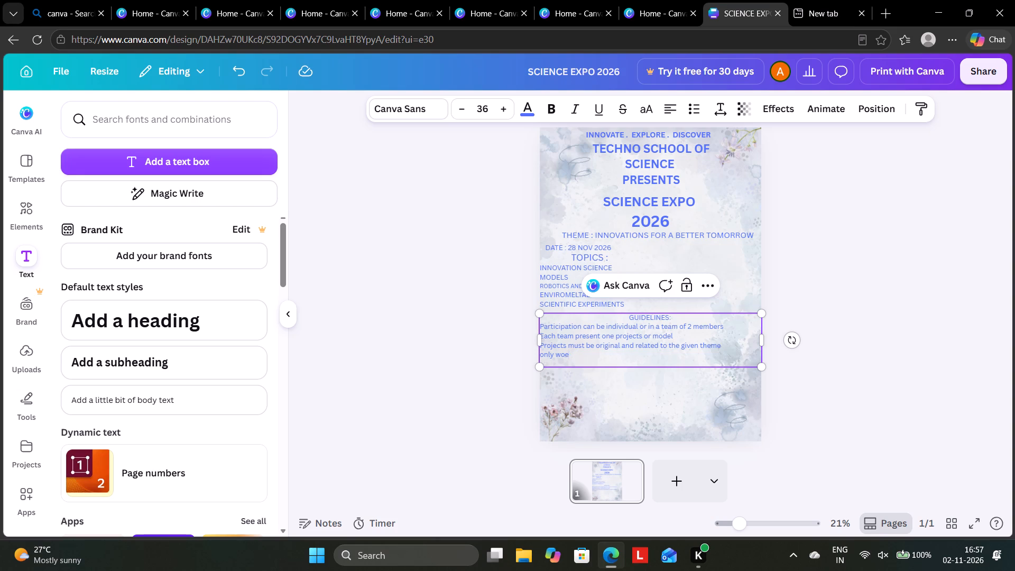
pyautogui.press('BackSpace')
pyautogui.write('rking models are allo')
pyautogui.write('wed')
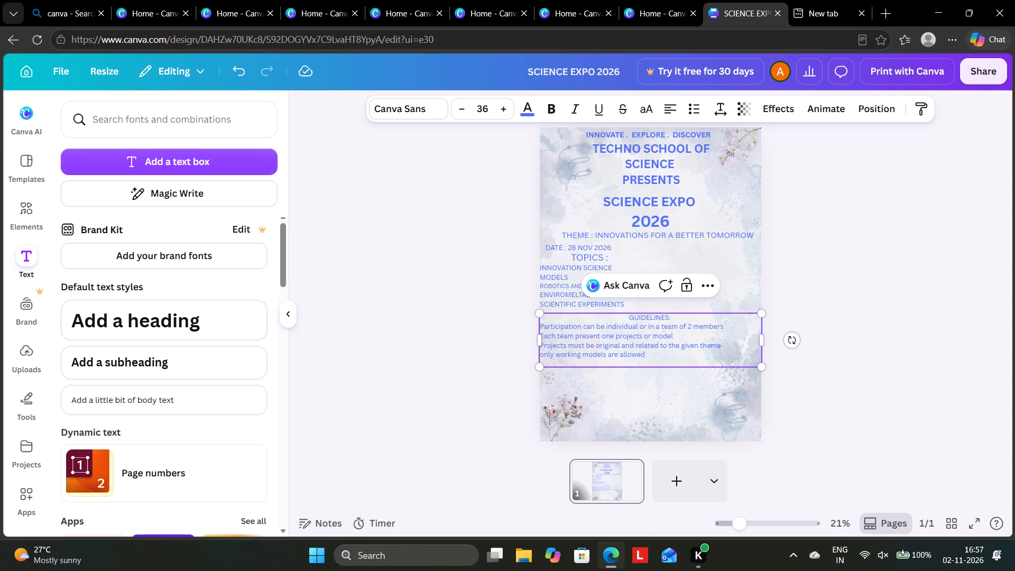
pyautogui.press('.')
# Add the fifth guideline on a new line, reading "Each team must give a brief explanation of its projects /models".
pyautogui.press('Return')
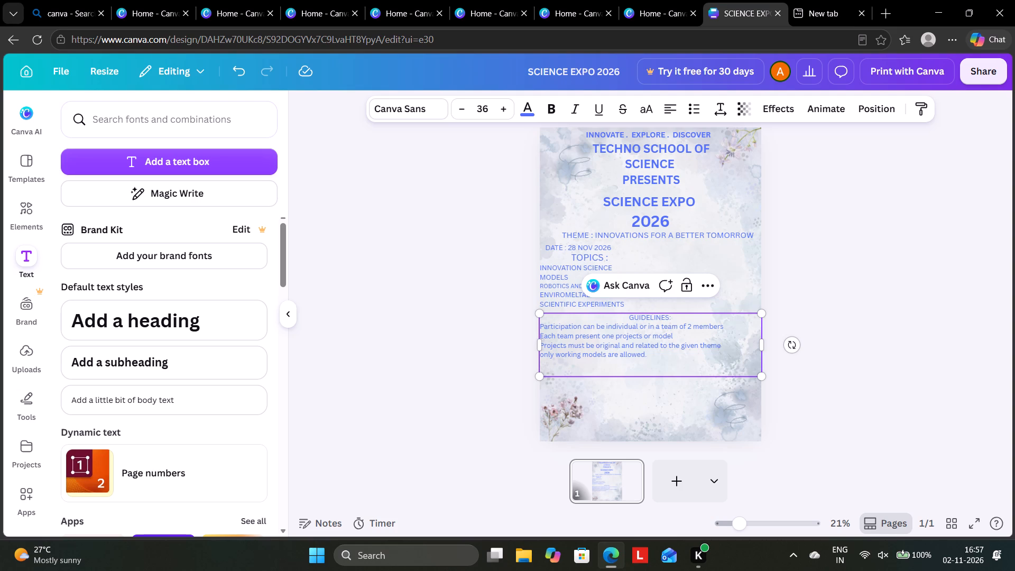
pyautogui.hotkey('shift', 'e')
pyautogui.press('a')
pyautogui.write('ch team')
pyautogui.press('space')
pyautogui.write('must')
pyautogui.press('space')
pyautogui.write('give')
pyautogui.press('space')
pyautogui.write('a')
pyautogui.press('space')
pyautogui.write('brie')
pyautogui.press('f')
pyautogui.press('space')
pyautogui.write('explanatiu=')
pyautogui.press('BackSpace')
pyautogui.press('BackSpace')
pyautogui.write('on')
pyautogui.press('space')
pyautogui.write('of its pro')
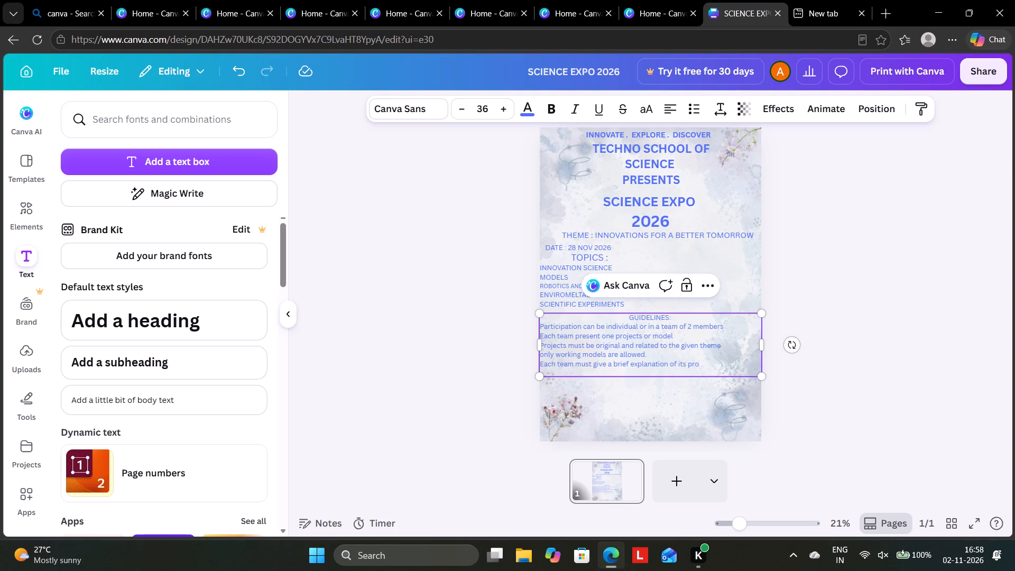
pyautogui.write('jec')
pyautogui.write('ts')
pyautogui.press('space')
pyautogui.press('/')
pyautogui.write('models')
# Add the sixth guideline on a new line, reading "every projects must have a proper title and description.".
pyautogui.press('Return')
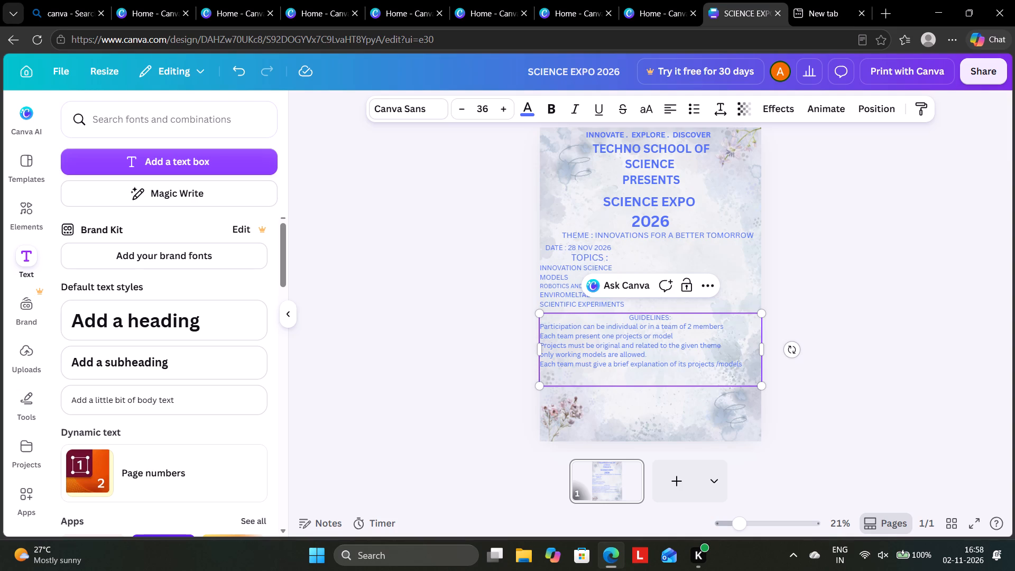
pyautogui.write('every')
pyautogui.press('space')
pyautogui.write('pro')
pyautogui.write('jects')
pyautogui.press('space')
pyautogui.write('must have')
pyautogui.press('space')
pyautogui.write('a o')
pyautogui.press('BackSpace')
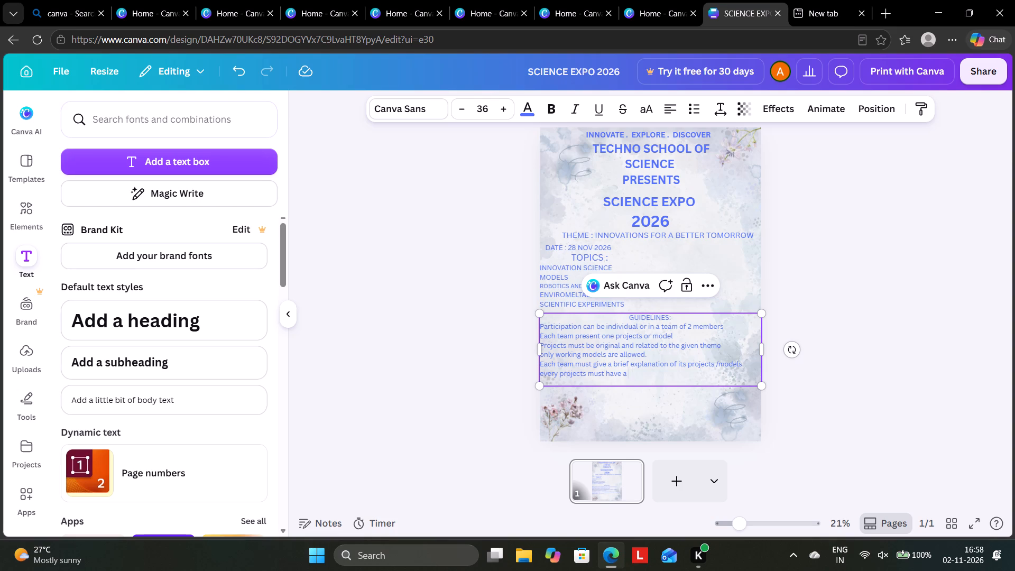
pyautogui.write('proper')
pyautogui.press('space')
pyautogui.write('ti')
pyautogui.write('tle')
pyautogui.press('space')
pyautogui.write('and description')
pyautogui.press('.')
# Add the seventh guideline on a new line, reading "readt-made projects are not allowed".
pyautogui.press('Return')
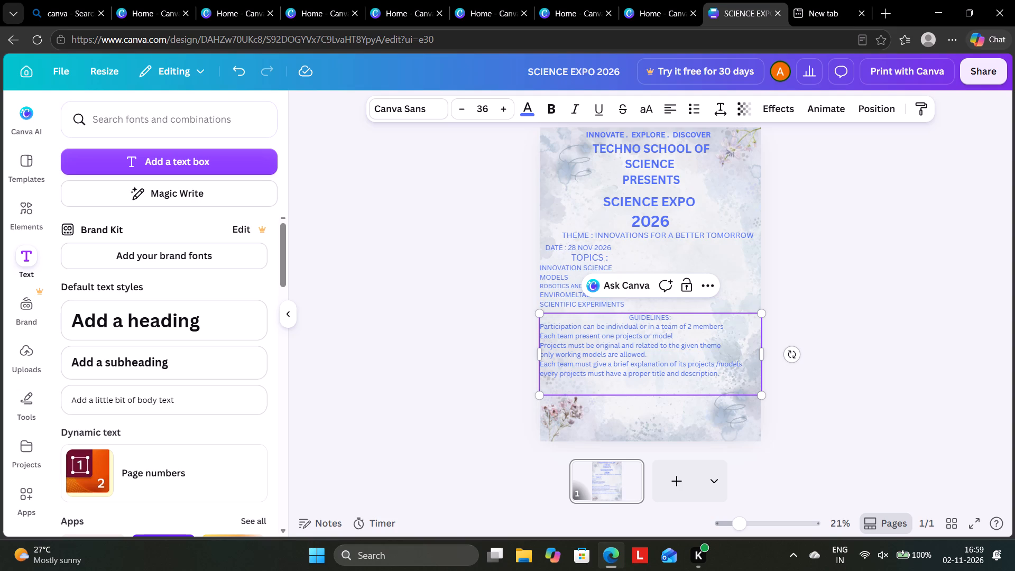
pyautogui.write('redm')
pyautogui.press('=')
pyautogui.press('=')
pyautogui.press('BackSpace')
pyautogui.press('BackSpace')
pyautogui.press('BackSpace')
pyautogui.press('BackSpace')
pyautogui.write('adt')
pyautogui.write('-made')
pyautogui.press('space')
pyautogui.write('proje')
pyautogui.press('c')
pyautogui.write('ts')
pyautogui.press('space')
pyautogui.write('are not allowed')
pyautogui.press('space')
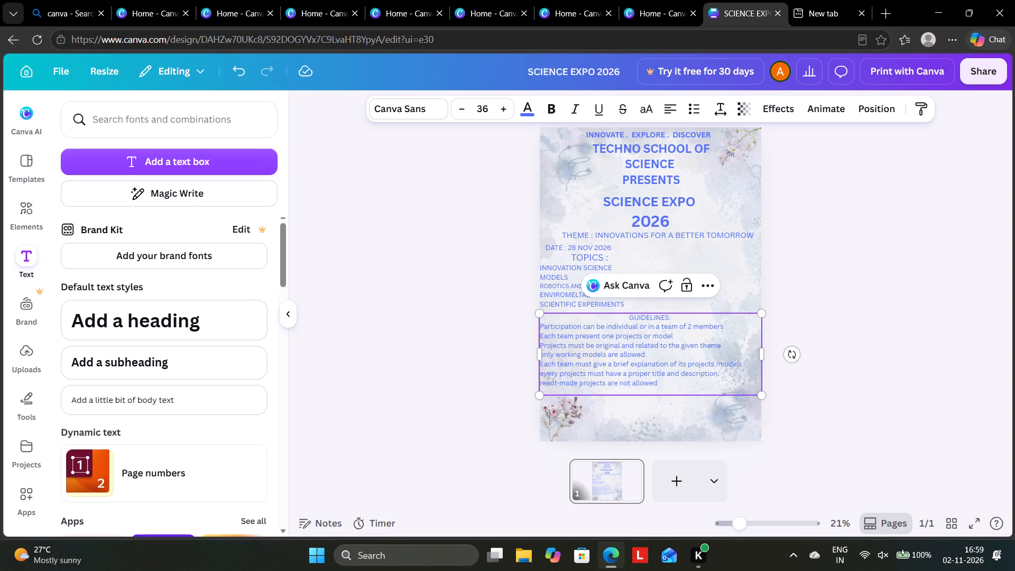
pyautogui.click(615, 409)
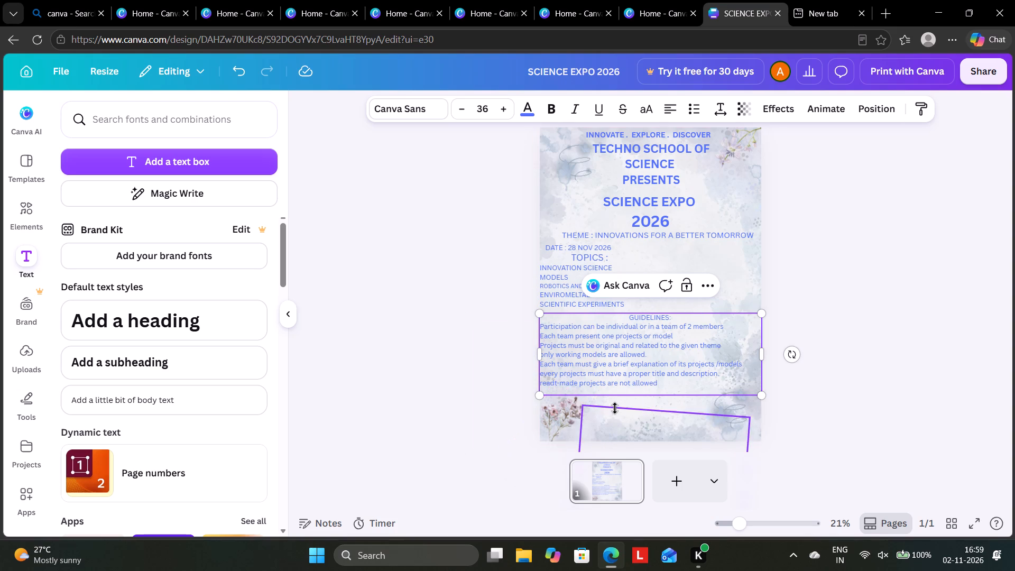
pyautogui.click(469, 403)
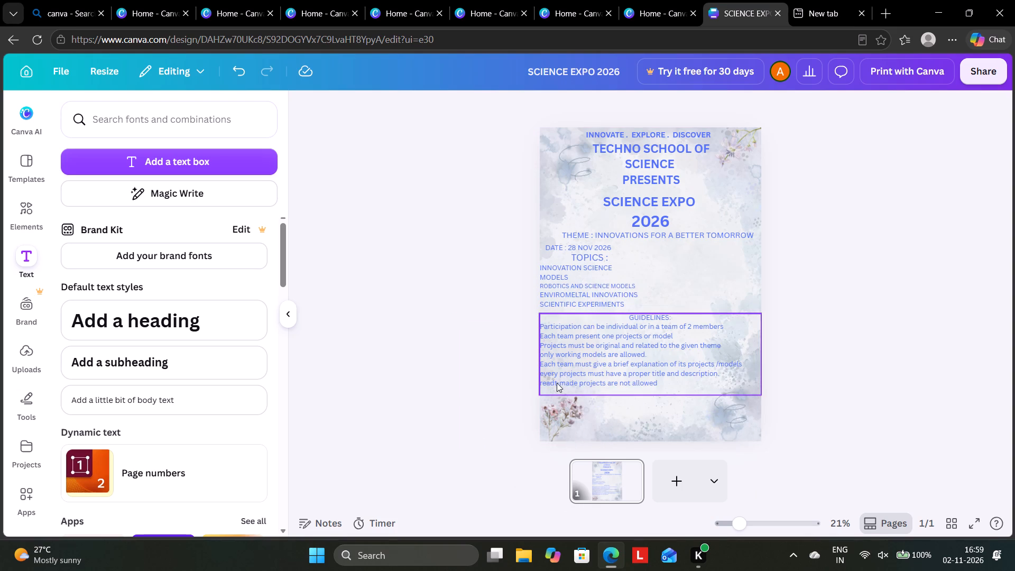
# Correct "readt-made" to "ready-made" in the last guideline.
pyautogui.click(557, 382)
pyautogui.click(557, 382)
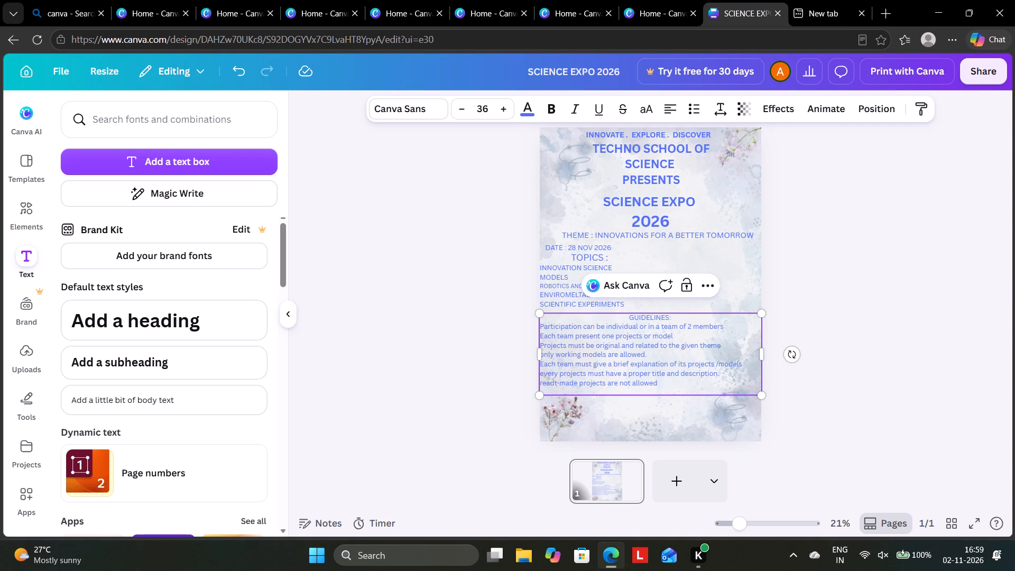
pyautogui.press('BackSpace')
pyautogui.press('y')
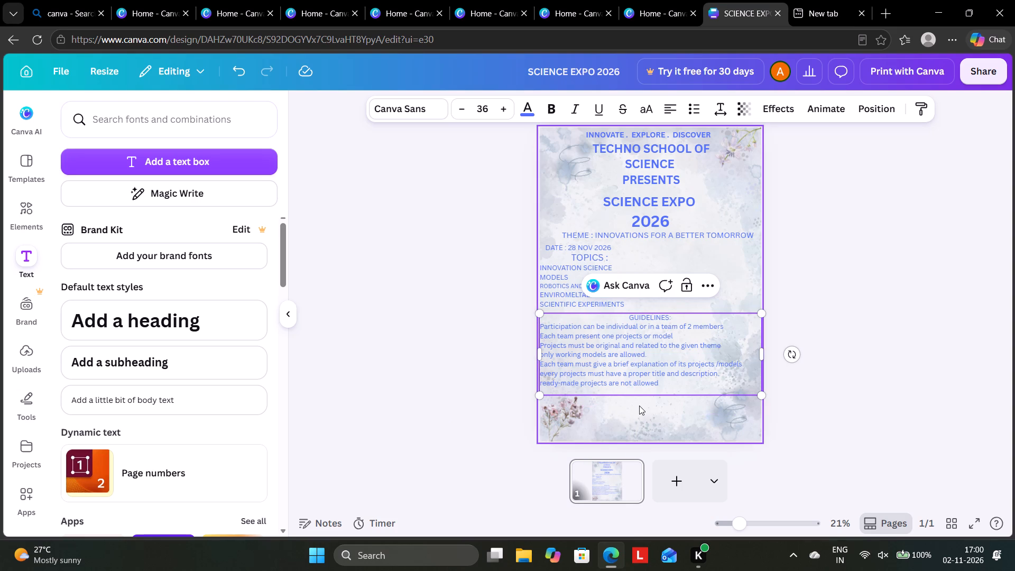
# Add a body text line below the guidelines reading "VENUE : AUDITORIUM".
pyautogui.click(138, 407)
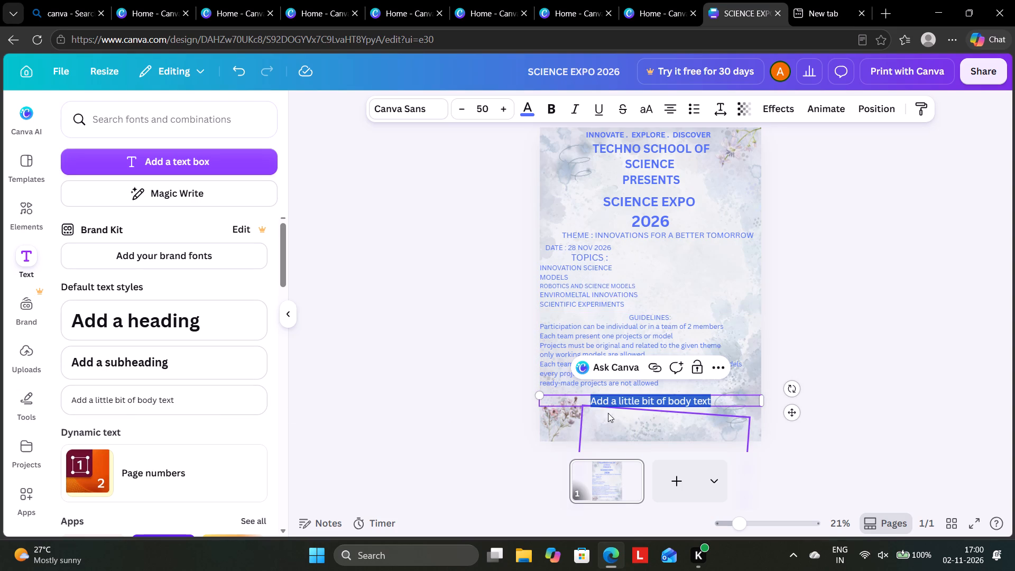
pyautogui.write('VEN')
pyautogui.write('UE')
pyautogui.press('space')
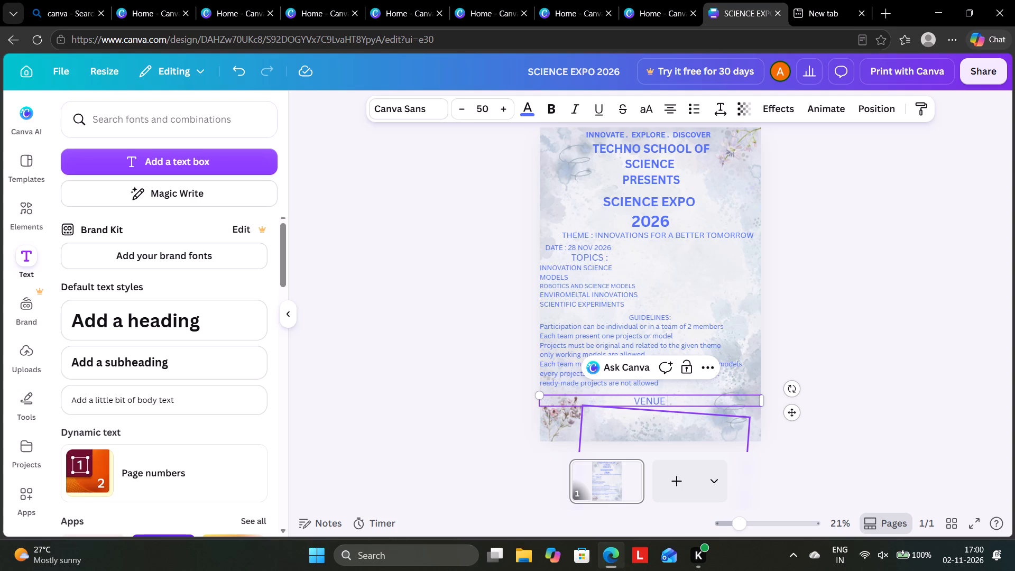
pyautogui.write(':')
pyautogui.press('space')
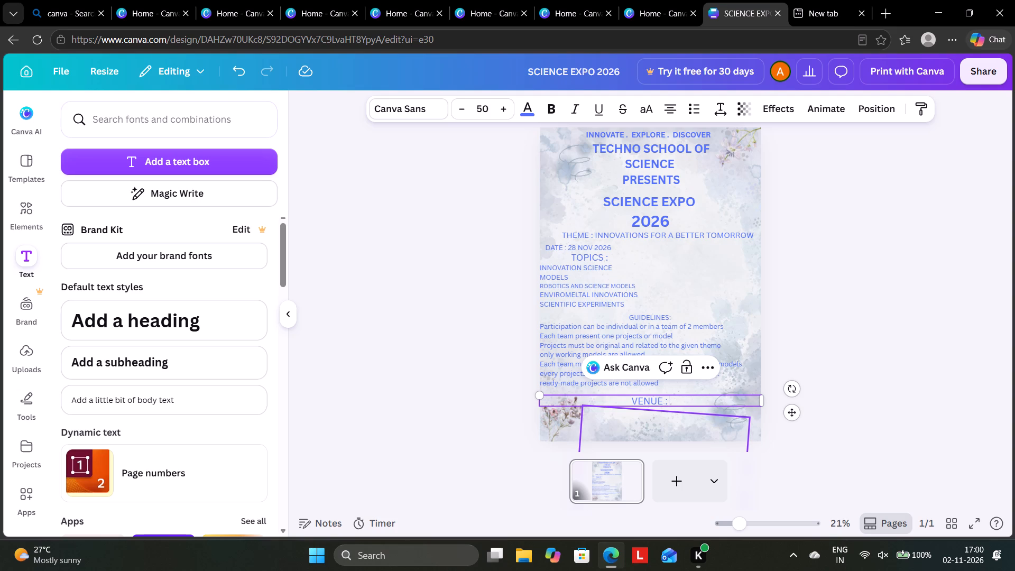
pyautogui.write('AU')
pyautogui.write('DITORIUM')
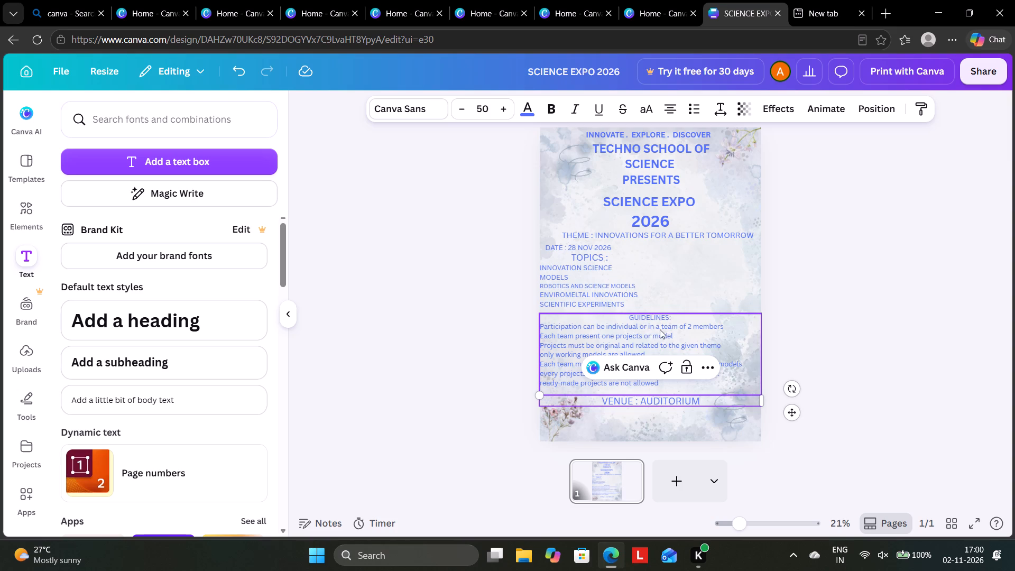
pyautogui.click(684, 417)
pyautogui.click(443, 370)
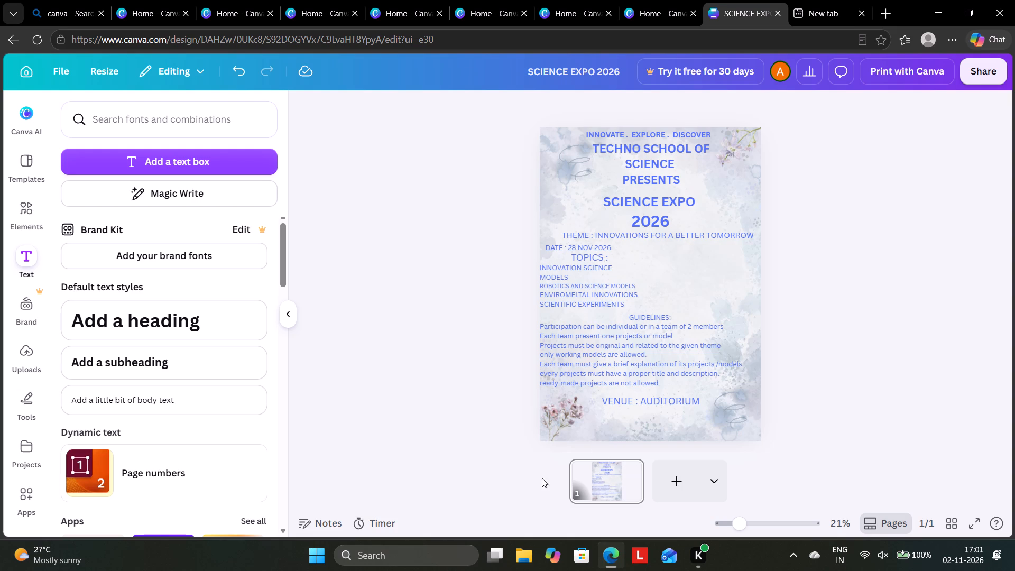
# Add another body text box and place it just below the venue line, roughly centred on the poster.
pyautogui.click(152, 394)
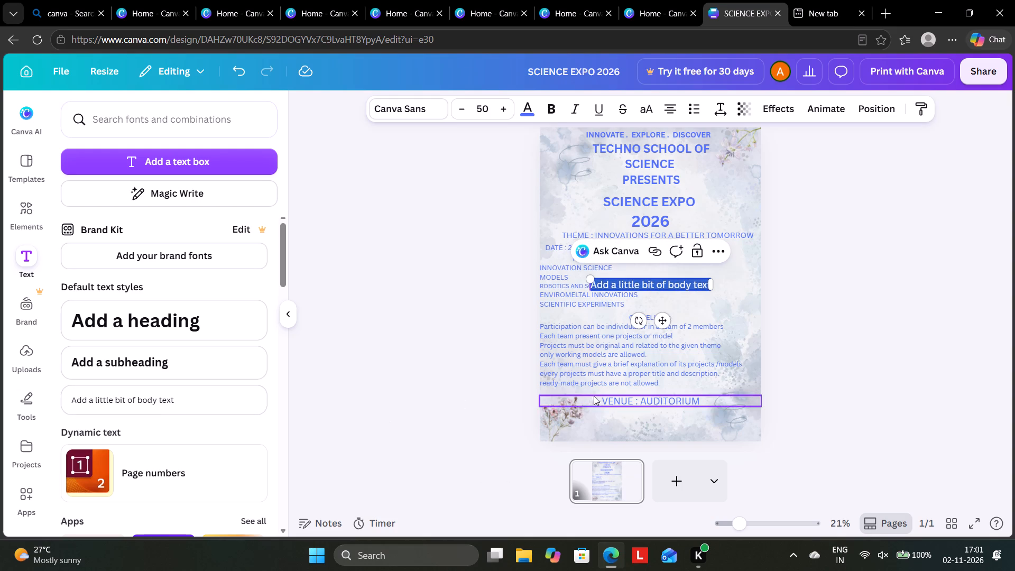
pyautogui.moveTo(663, 322); pyautogui.dragTo(649, 443)
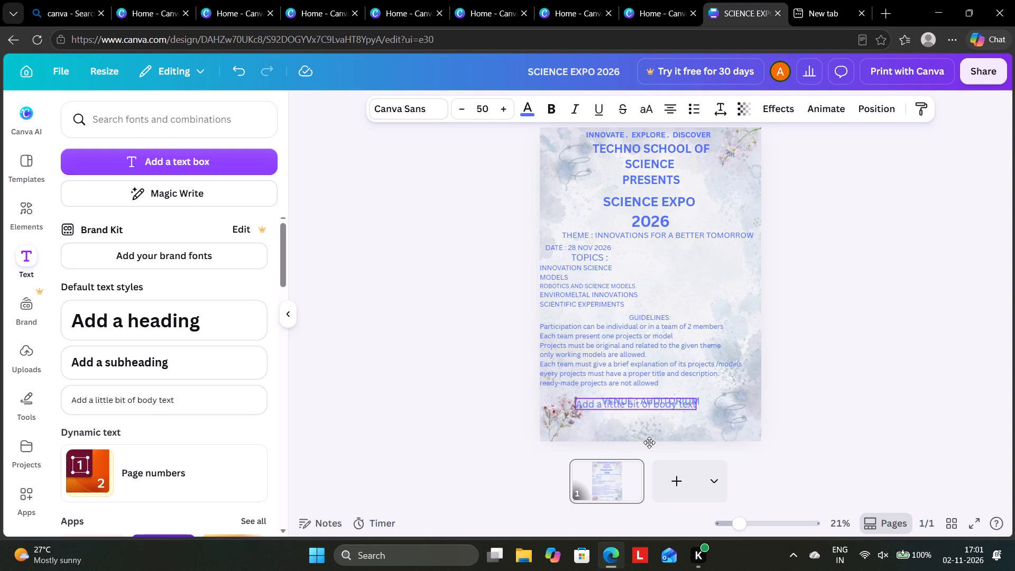
pyautogui.moveTo(649, 443); pyautogui.dragTo(665, 454)
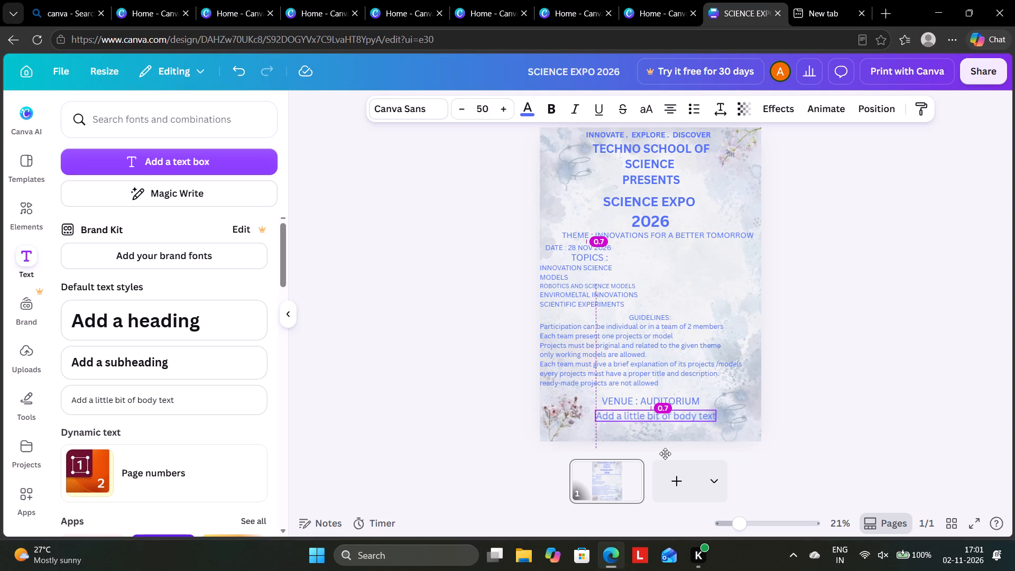
pyautogui.moveTo(665, 454); pyautogui.dragTo(665, 454)
pyautogui.click(643, 411)
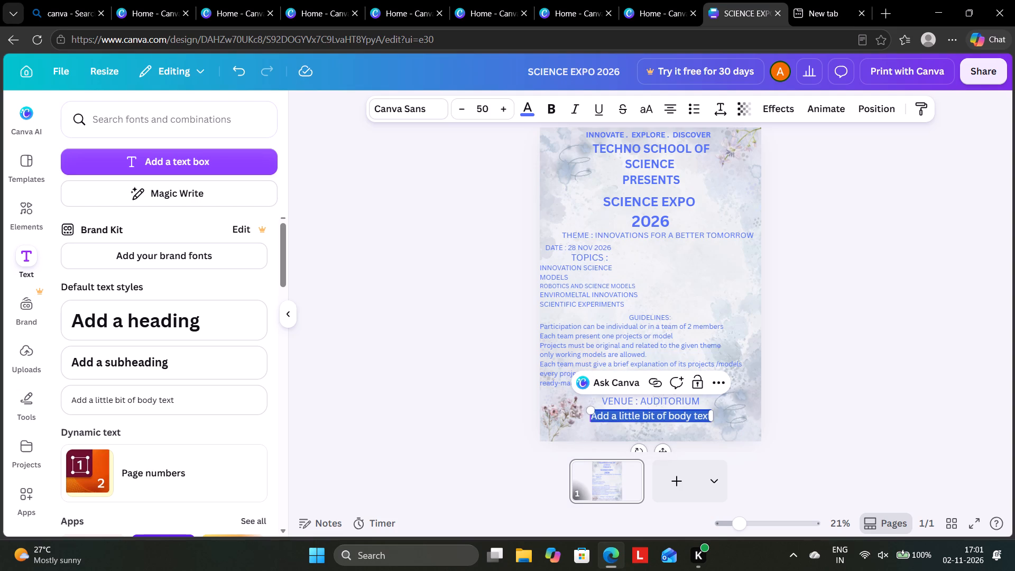
# Replace the new box's placeholder text with "WINING TEAM OR SINGLE MEAMBER WILL BE AWARDED".
pyautogui.press('BackSpace')
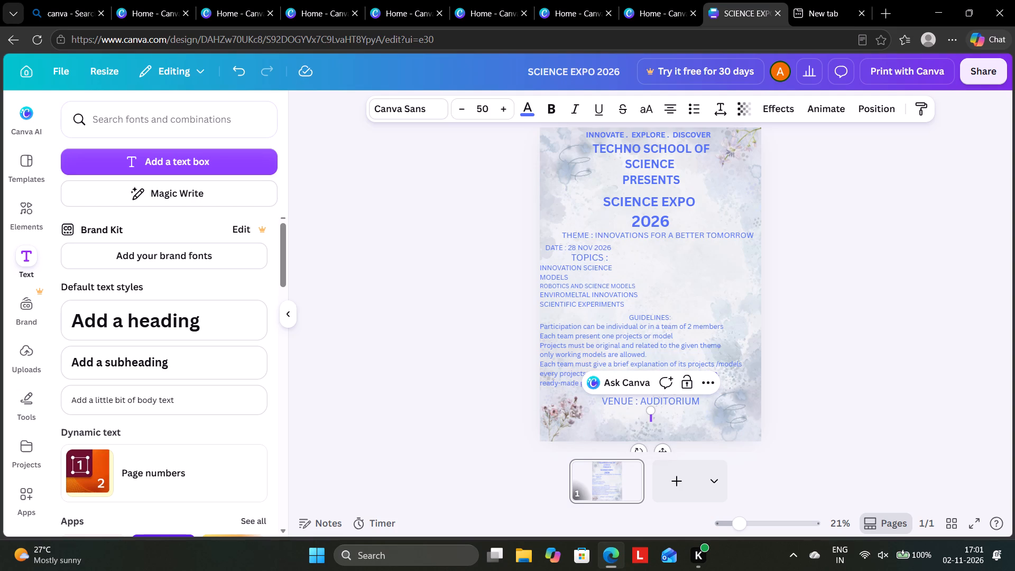
pyautogui.write('WINING TEAM')
pyautogui.press('space')
pyautogui.write('OR')
pyautogui.press('space')
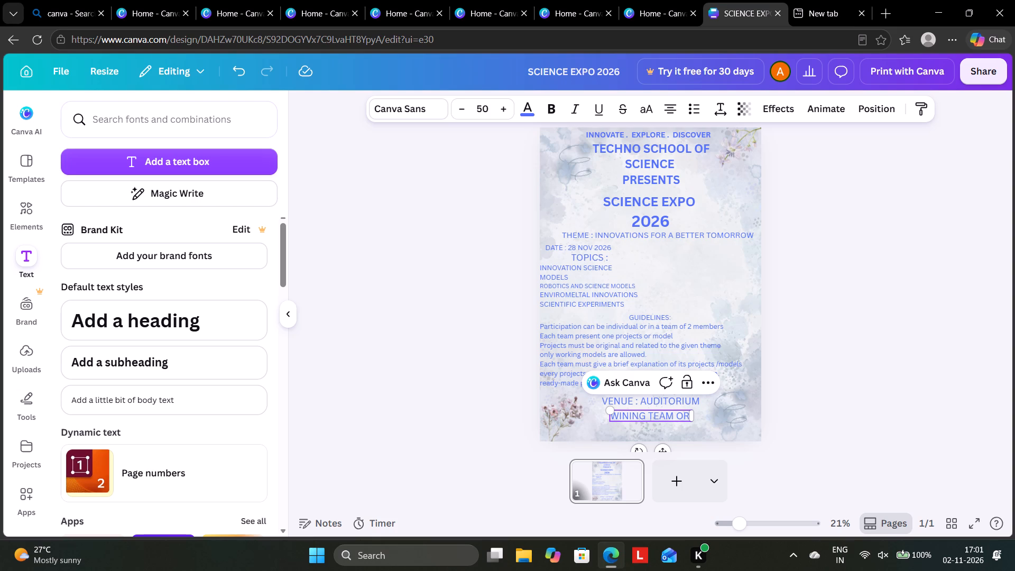
pyautogui.write('SINGK')
pyautogui.press('BackSpace')
pyautogui.write('LE')
pyautogui.press('space')
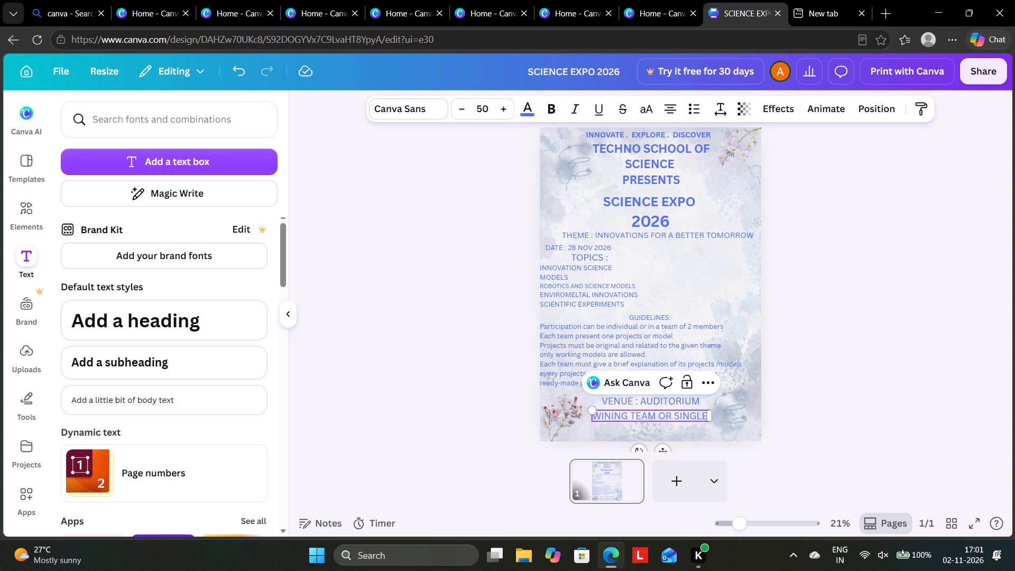
pyautogui.write('MEAMBER')
pyautogui.press('space')
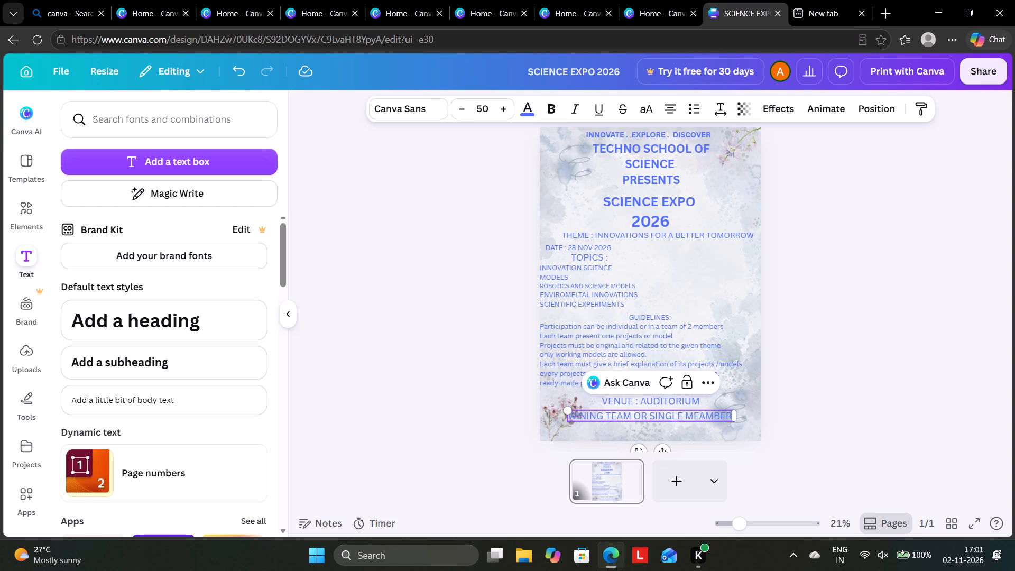
pyautogui.write('WILL BE AWAW')
pyautogui.press('BackSpace')
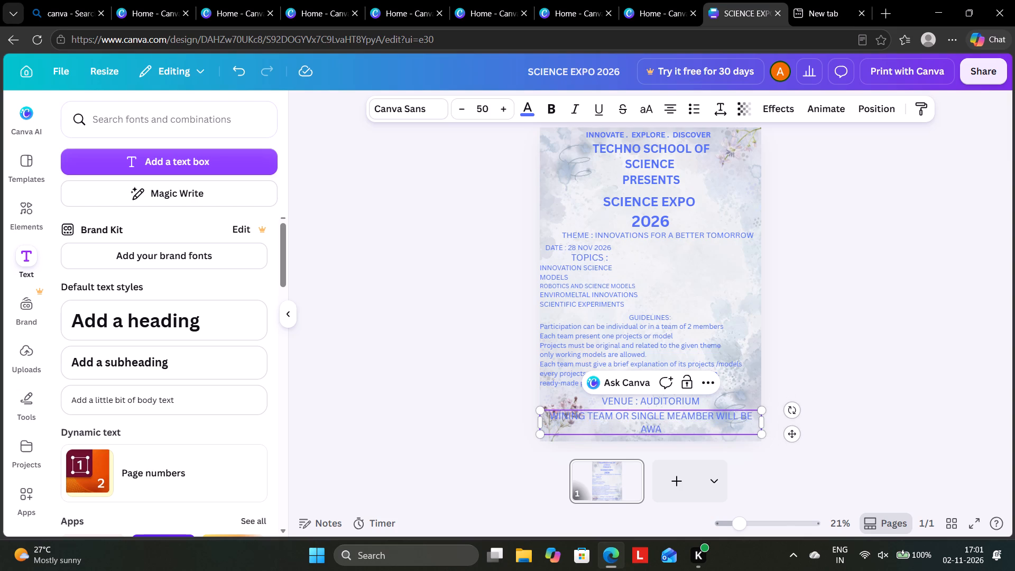
pyautogui.write('RDED')
pyautogui.press('space')
# Complete the prize line below the venue by adding "a cash prize of Rs 50000." after "AWARDED".
pyautogui.press('a')
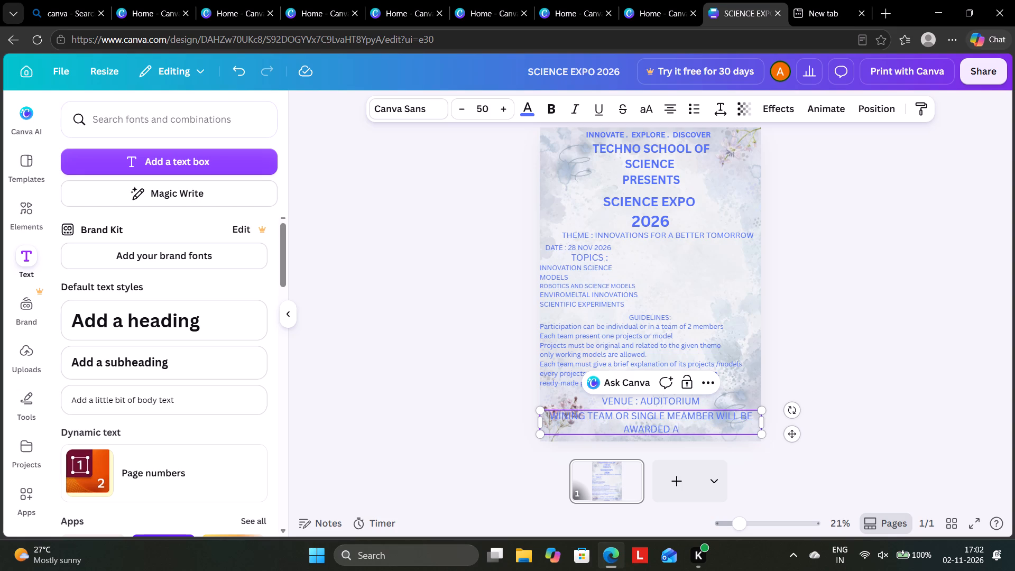
pyautogui.press('BackSpace')
pyautogui.write('a')
pyautogui.press('space')
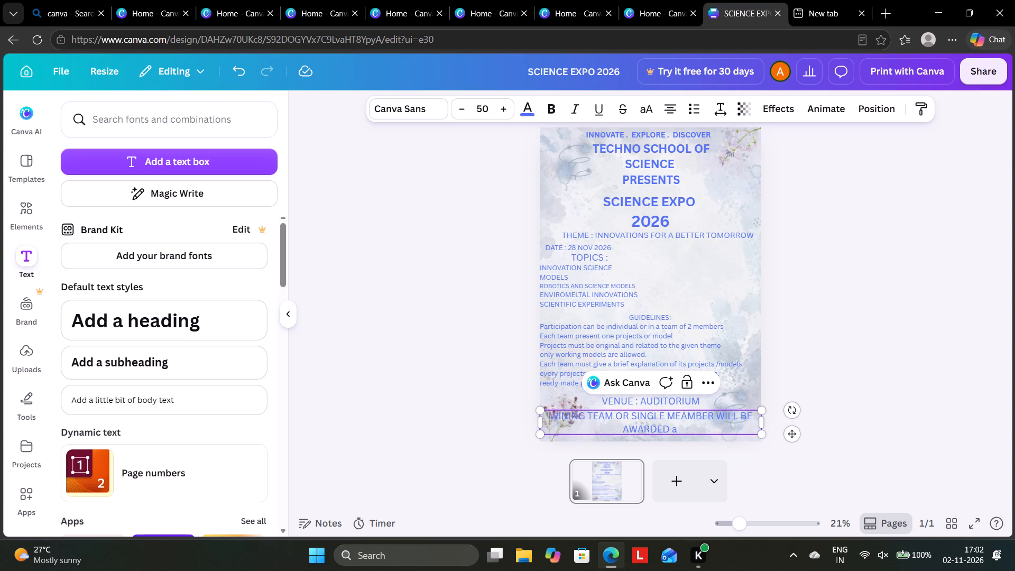
pyautogui.write('cash pri')
pyautogui.write('zw')
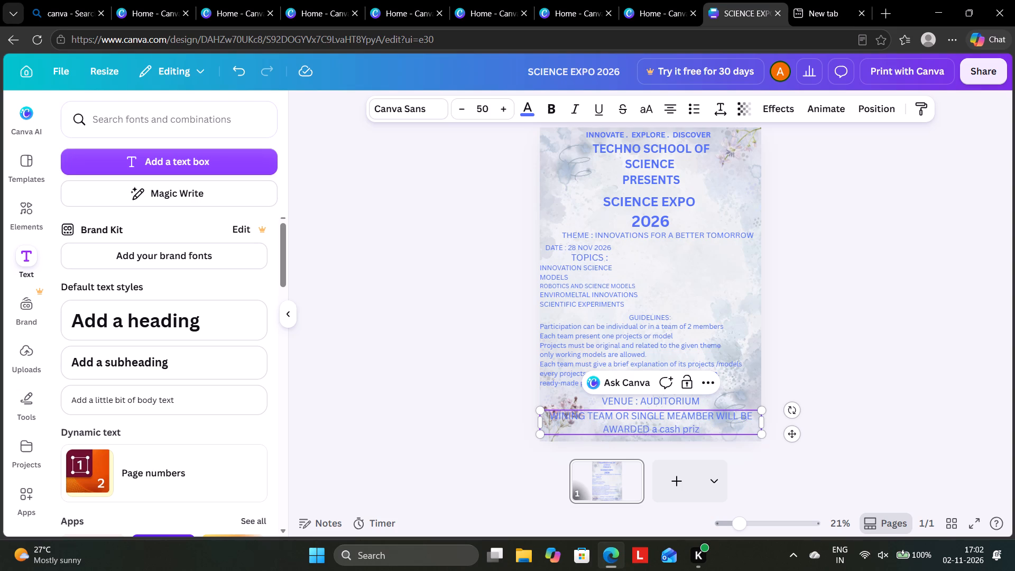
pyautogui.press('BackSpace')
pyautogui.write('e of rs')
pyautogui.press('space')
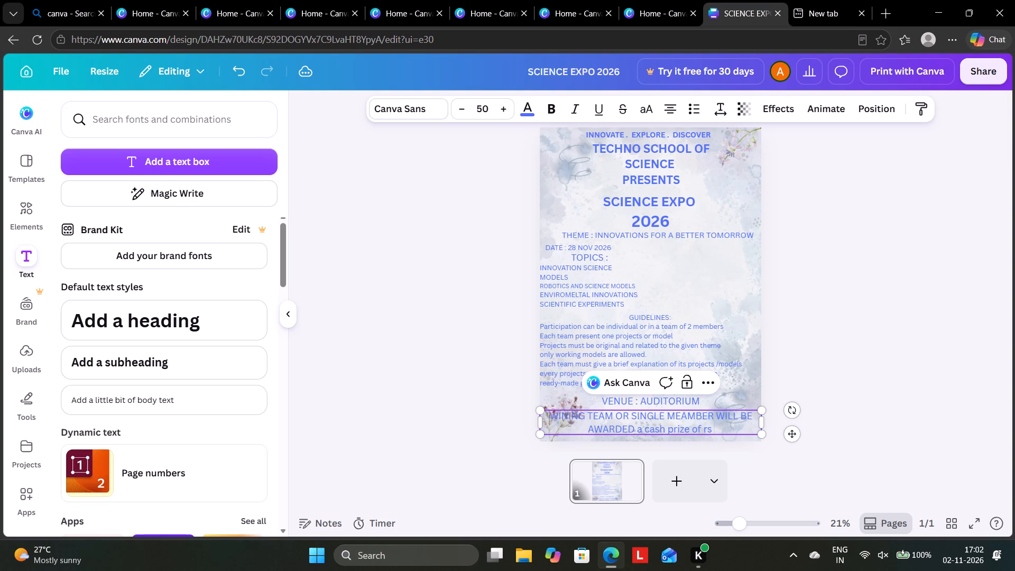
pyautogui.press('4')
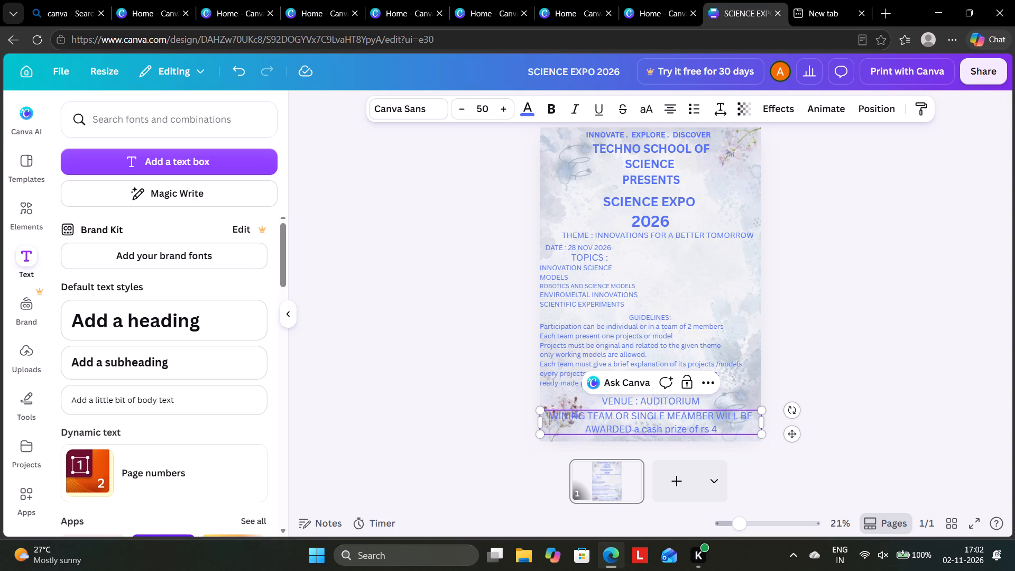
pyautogui.press('BackSpace')
pyautogui.press('BackSpace')
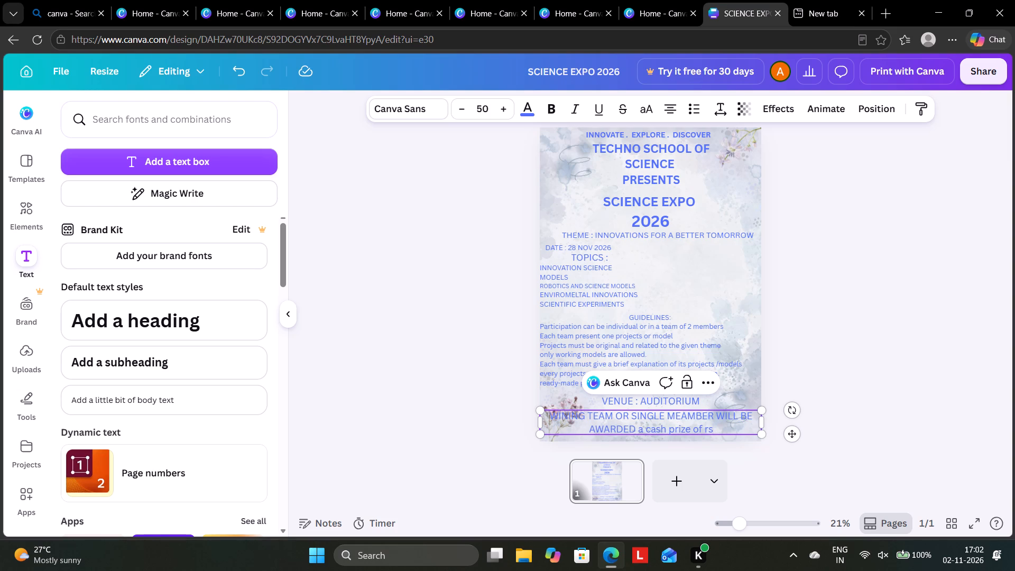
pyautogui.press('BackSpace')
pyautogui.press('BackSpace')
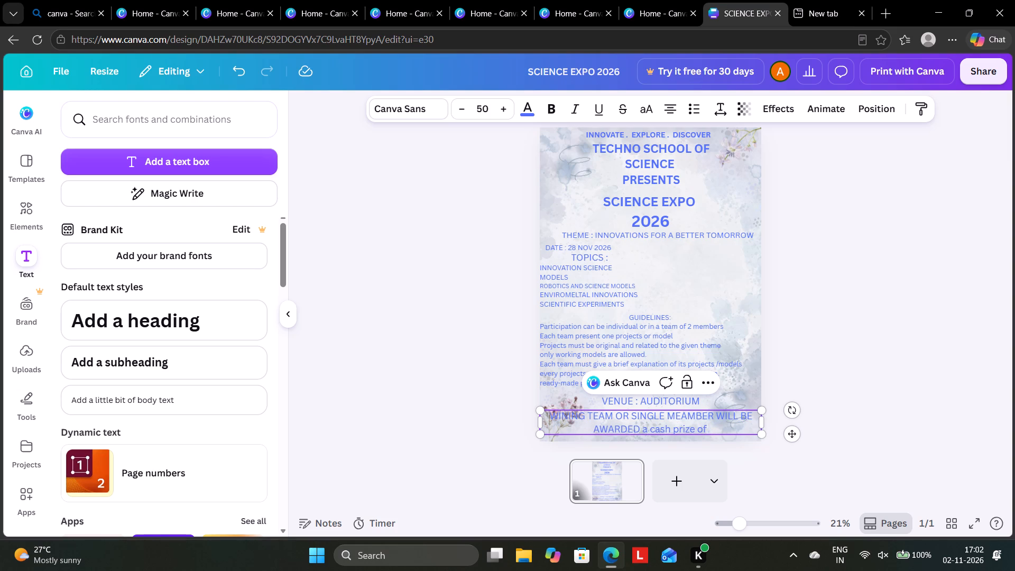
pyautogui.hotkey('shift', 'r')
pyautogui.press('s')
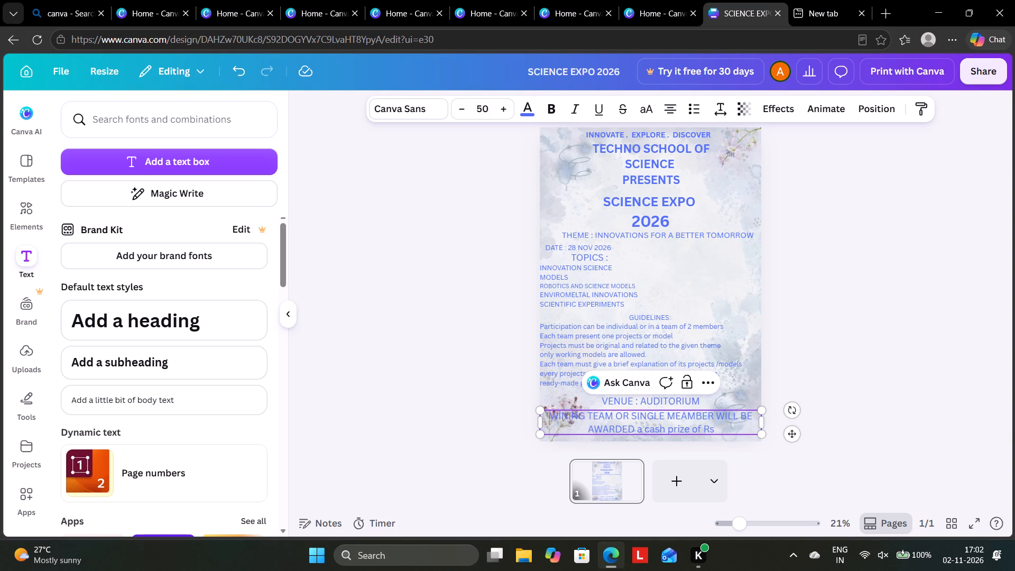
pyautogui.press('space')
pyautogui.write('50000')
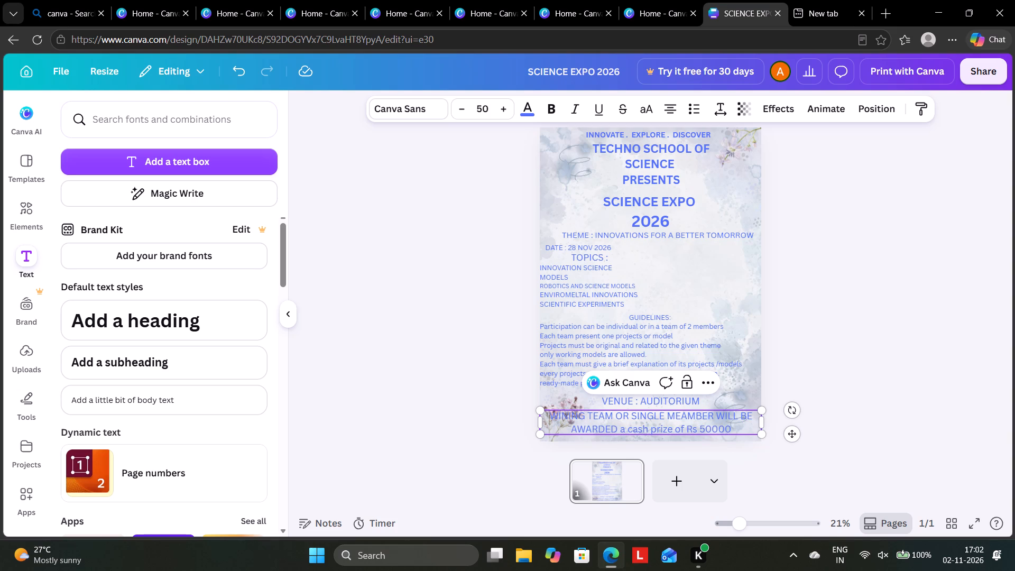
pyautogui.press('.')
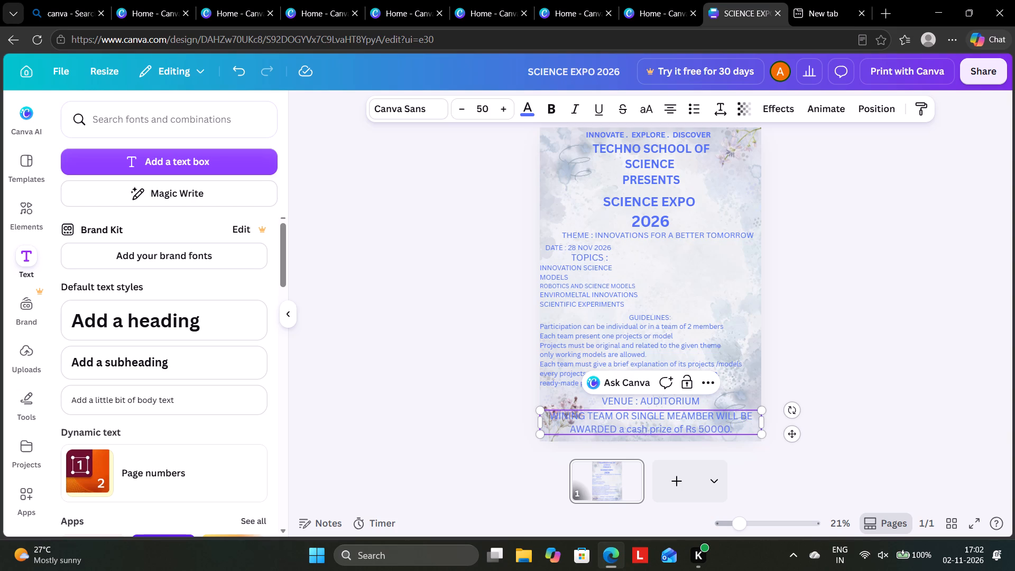
pyautogui.press('space')
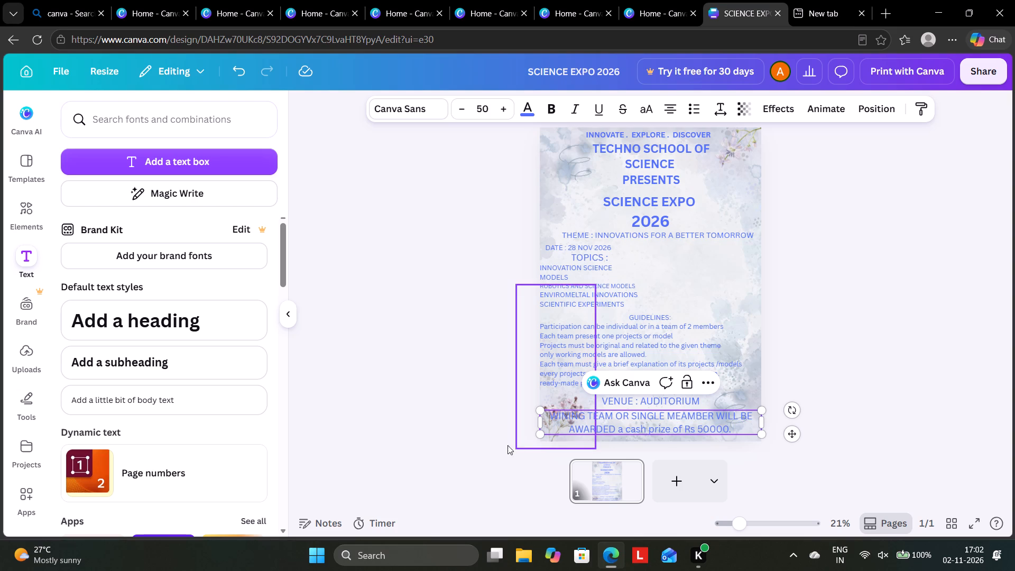
pyautogui.click(469, 409)
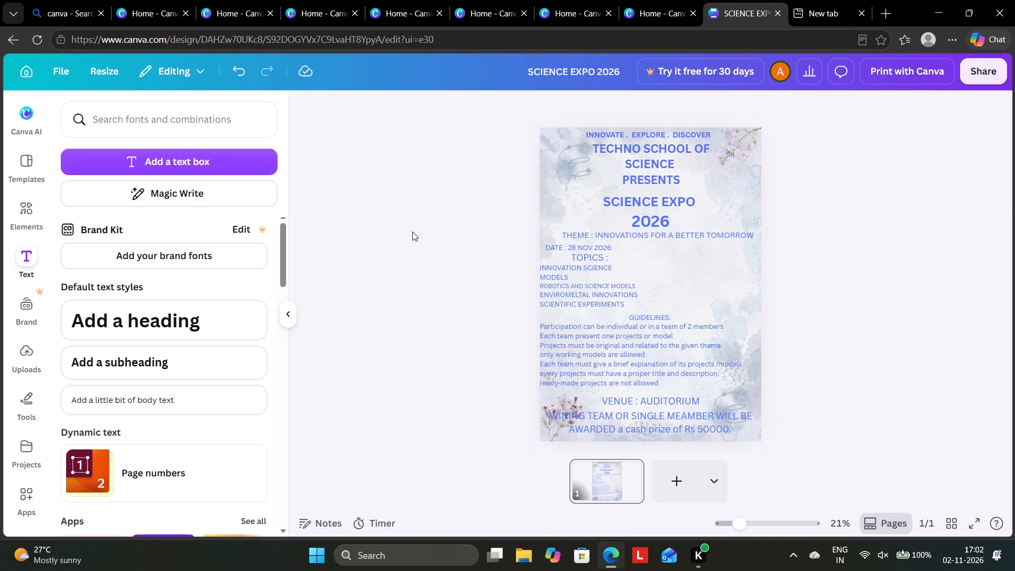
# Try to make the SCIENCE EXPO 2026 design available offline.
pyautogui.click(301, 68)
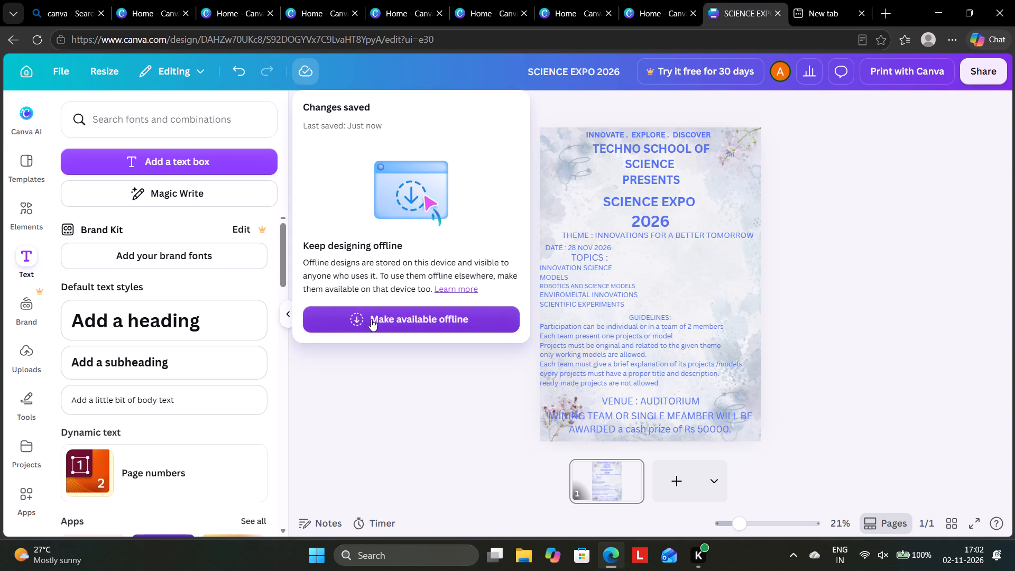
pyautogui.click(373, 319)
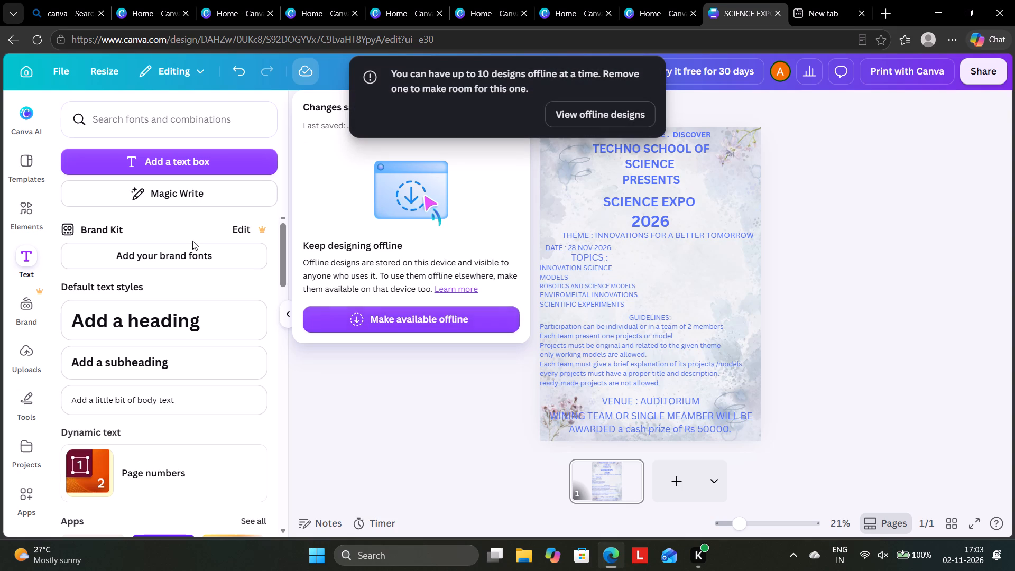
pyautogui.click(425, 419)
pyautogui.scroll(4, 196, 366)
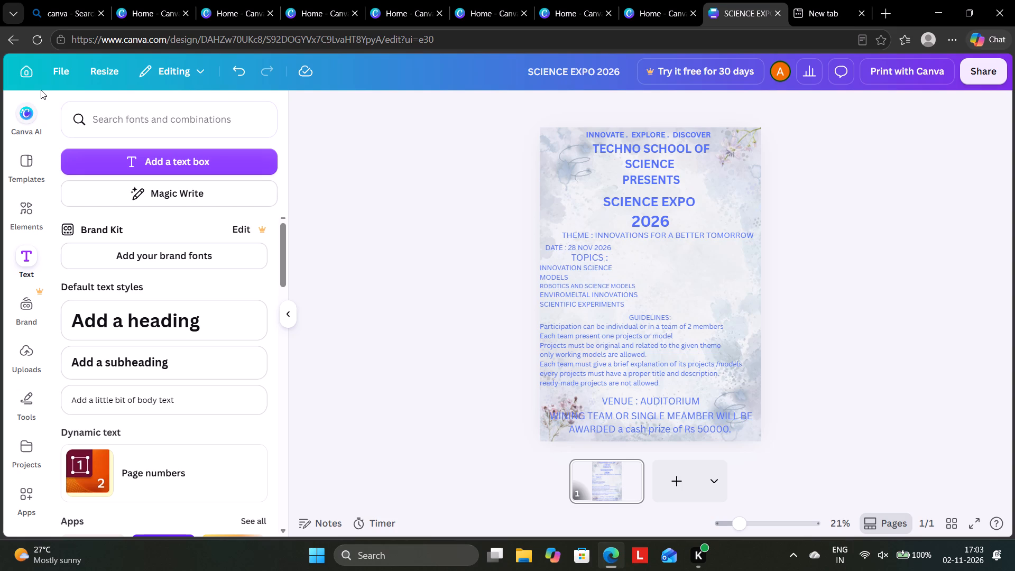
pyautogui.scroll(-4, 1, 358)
# In the full list of recent designs, move the untitled "What is This AI Project About?" design to the trash.
pyautogui.click(653, 2)
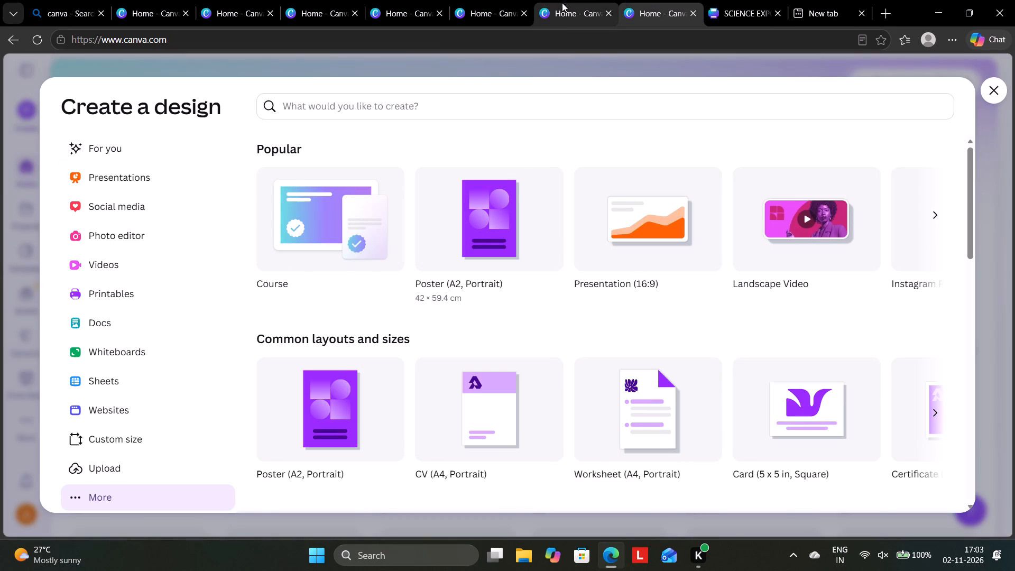
pyautogui.click(990, 84)
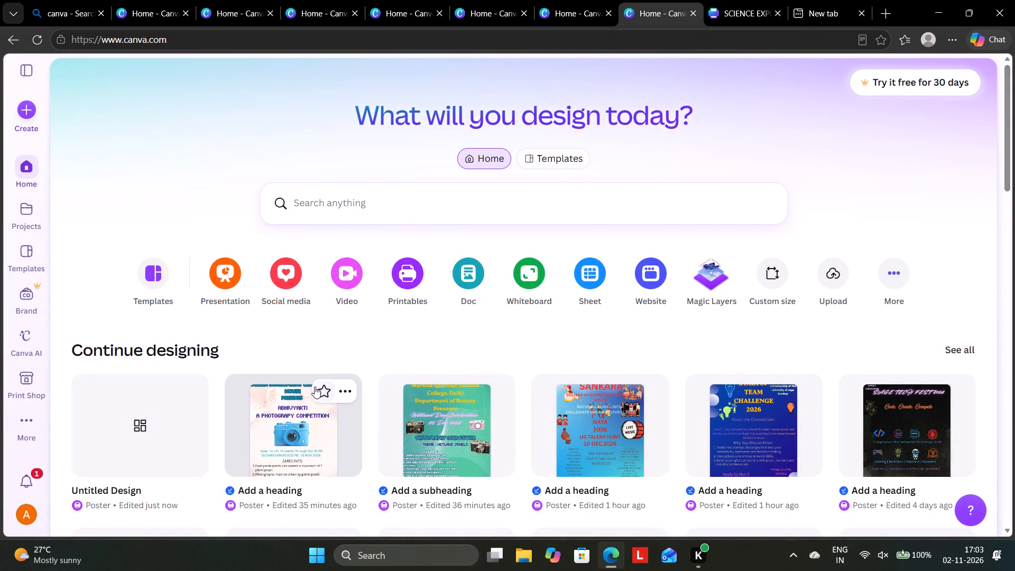
pyautogui.click(956, 351)
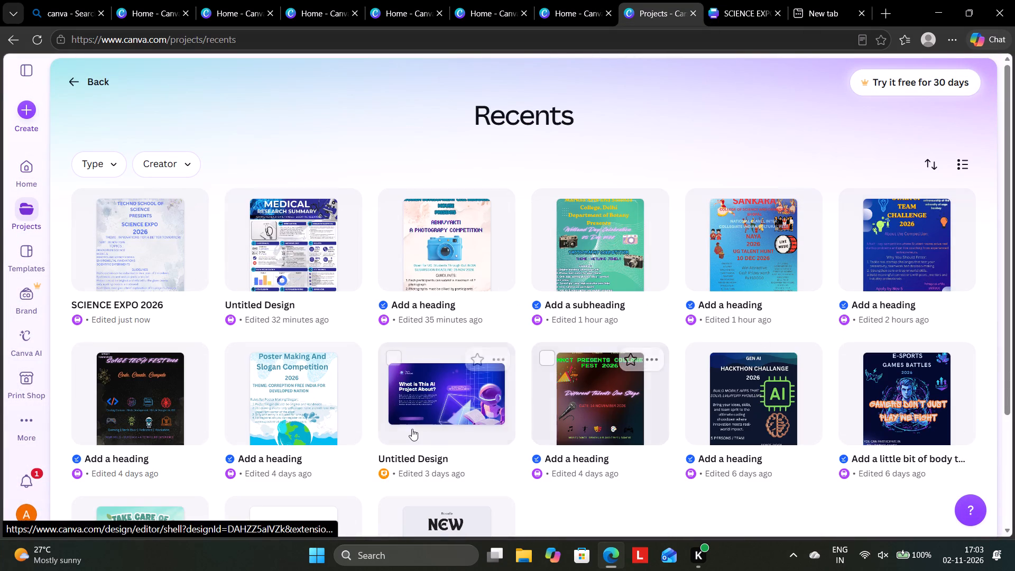
pyautogui.click(507, 352)
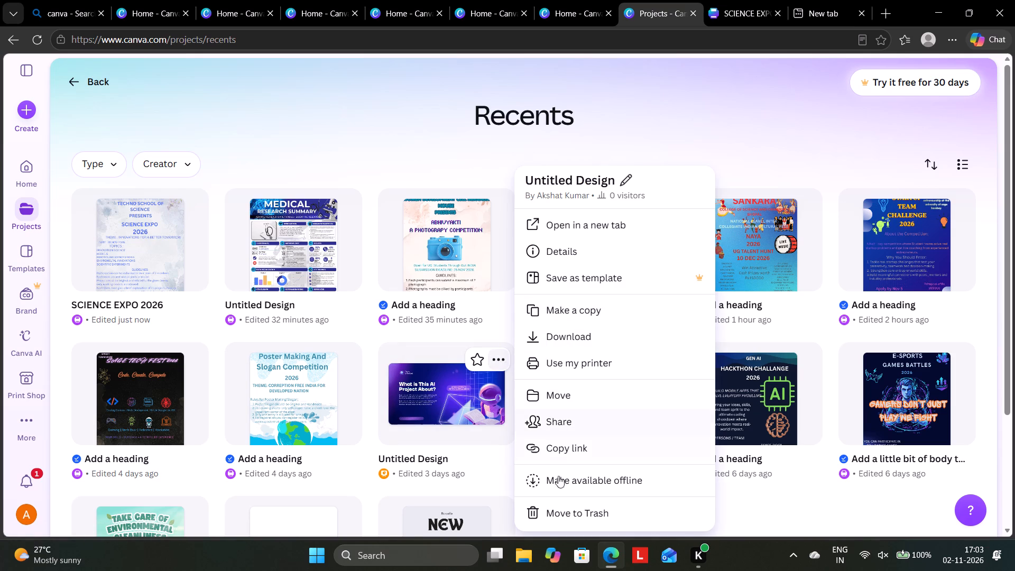
pyautogui.click(560, 508)
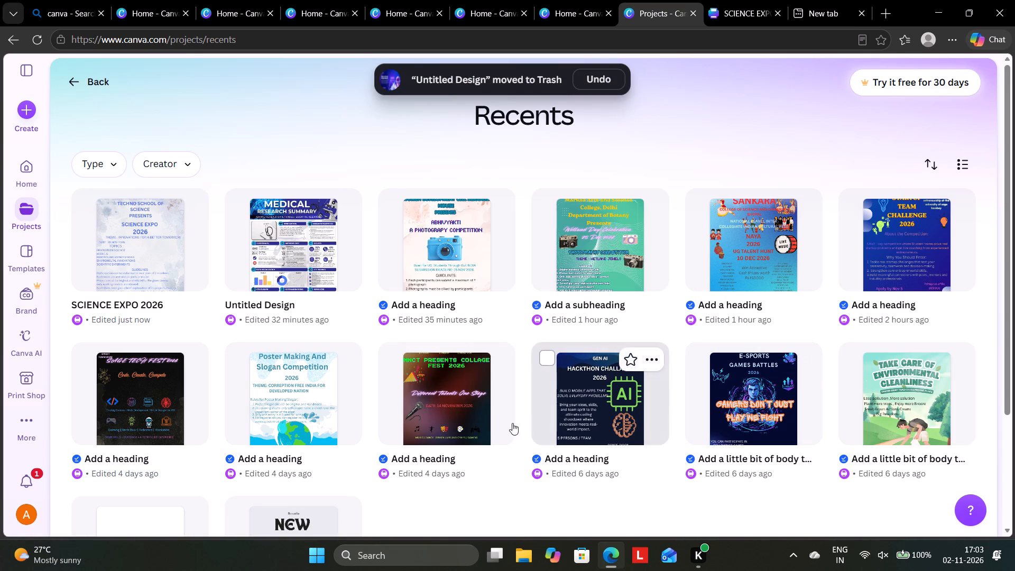
# Move the "Borcelle" new product poster and the blank Untitled Design to the trash.
pyautogui.scroll(-2, 448, 420)
pyautogui.click(343, 361)
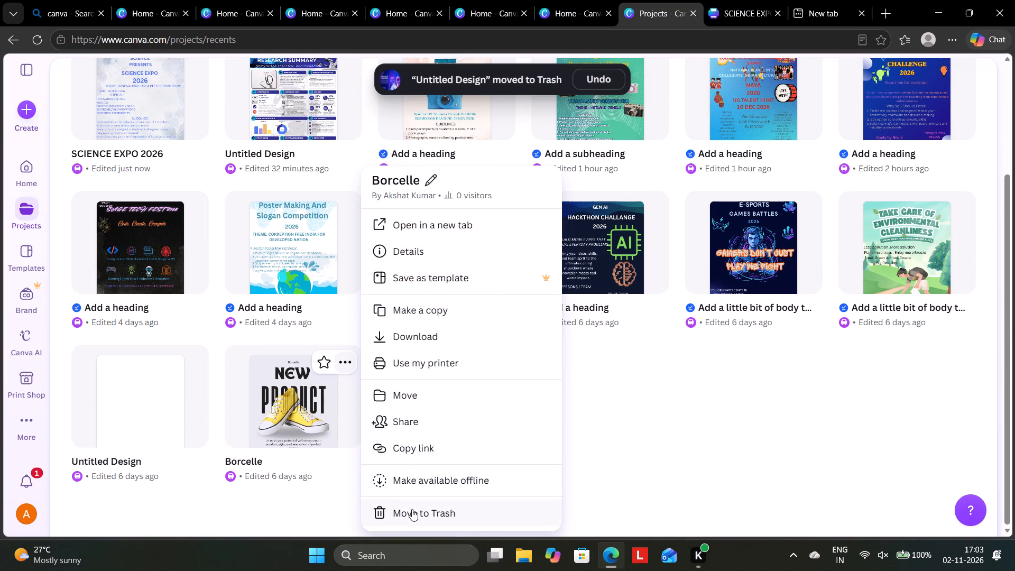
pyautogui.click(412, 509)
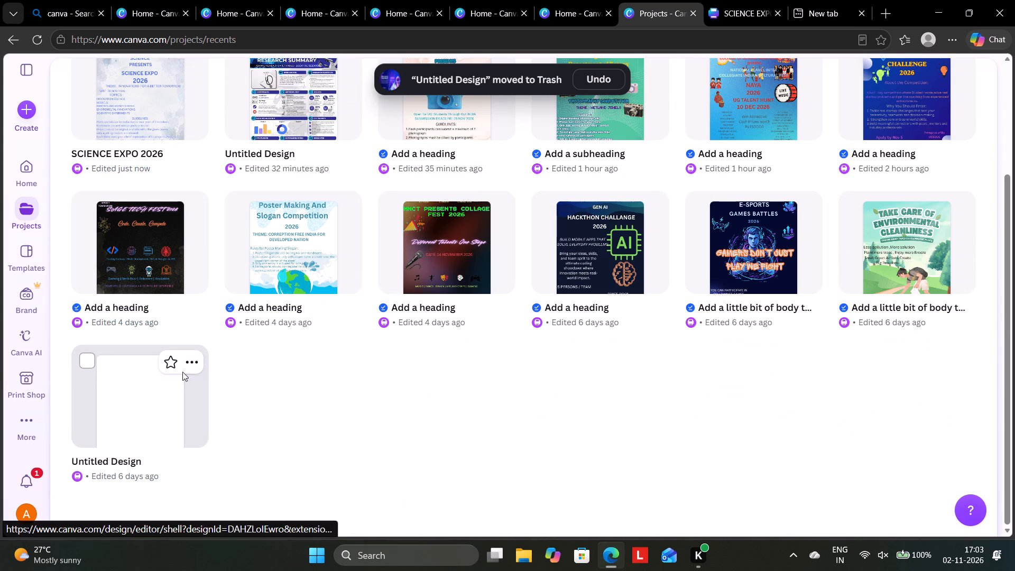
pyautogui.click(194, 356)
pyautogui.click(290, 509)
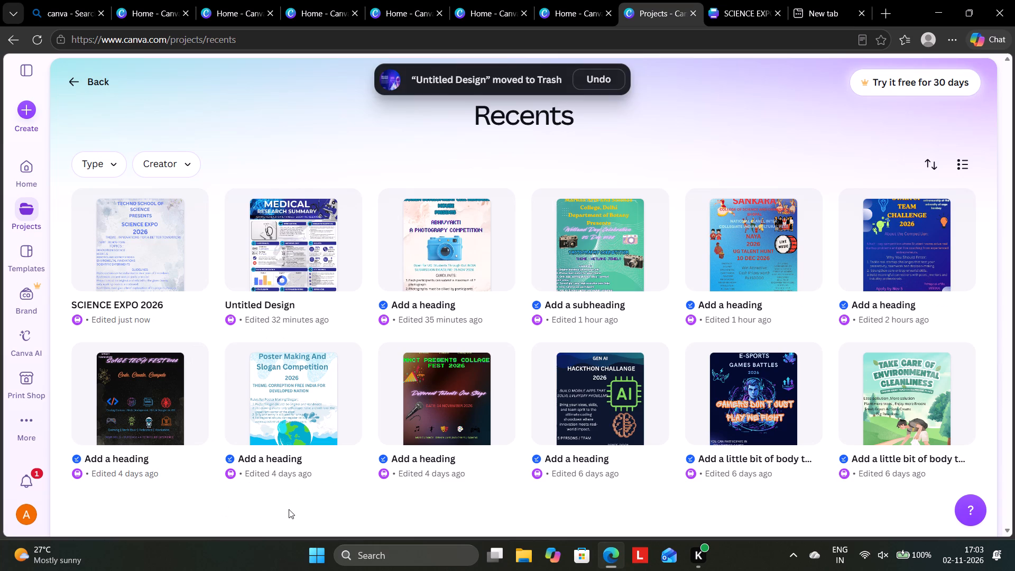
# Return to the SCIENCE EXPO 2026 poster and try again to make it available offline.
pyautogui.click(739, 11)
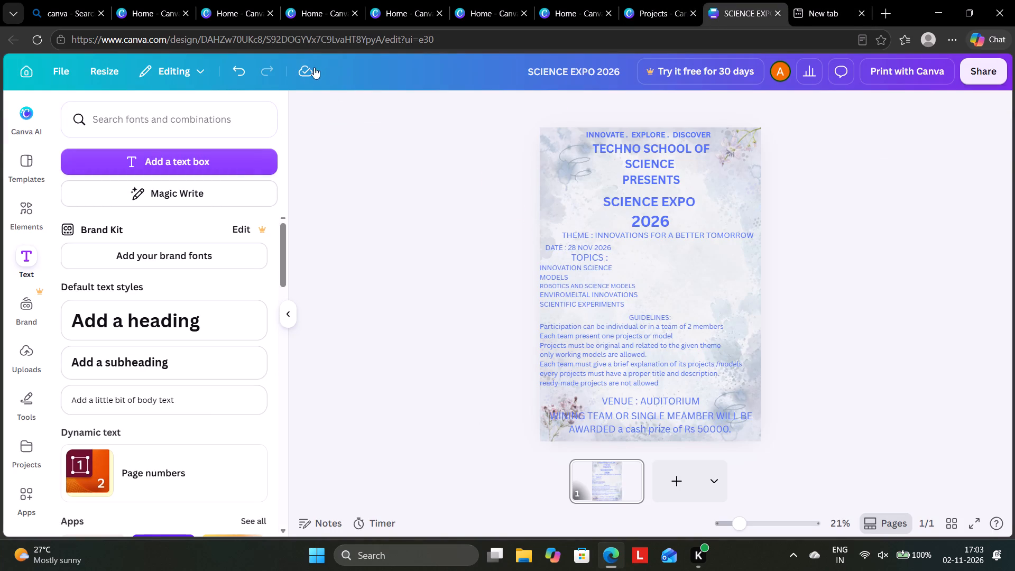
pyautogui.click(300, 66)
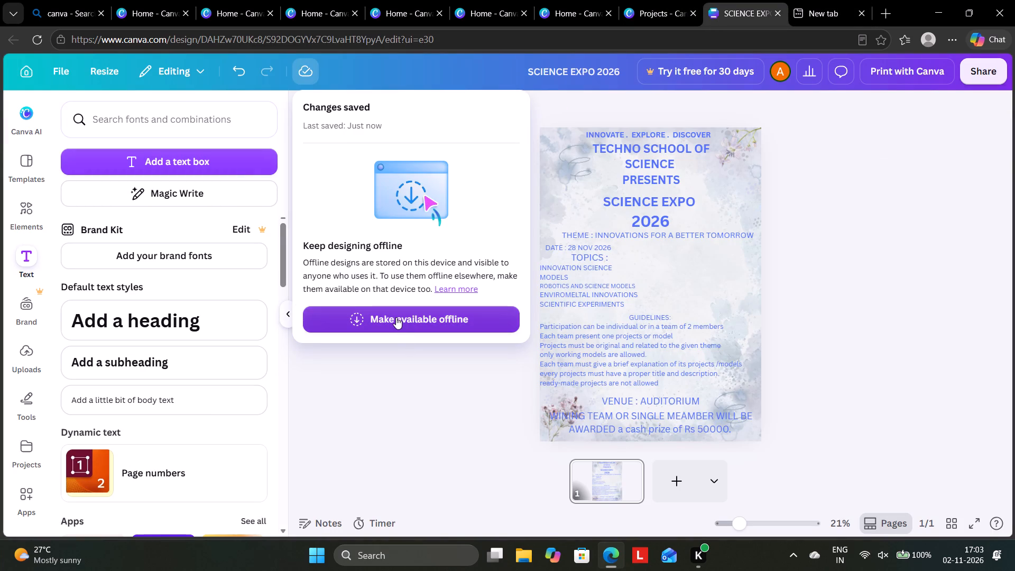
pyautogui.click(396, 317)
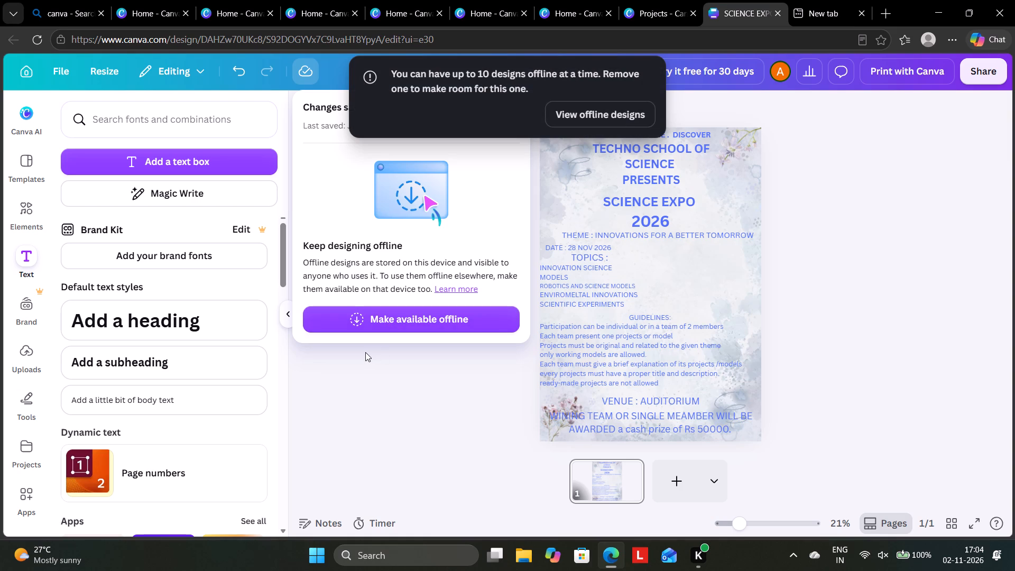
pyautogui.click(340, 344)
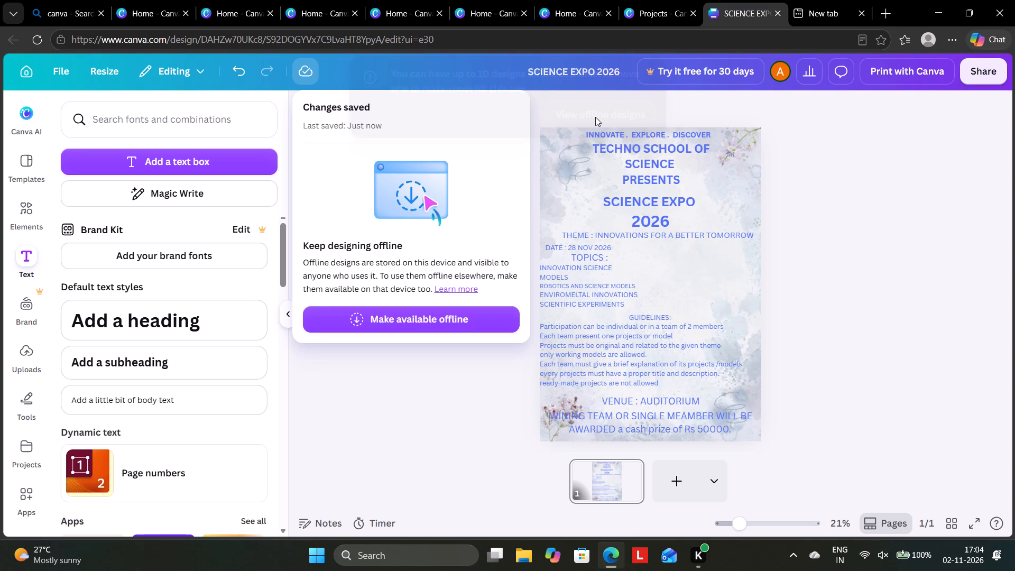
# Back in the recent designs, move the untitled "Medical Research Summary" design to the trash.
pyautogui.click(642, 14)
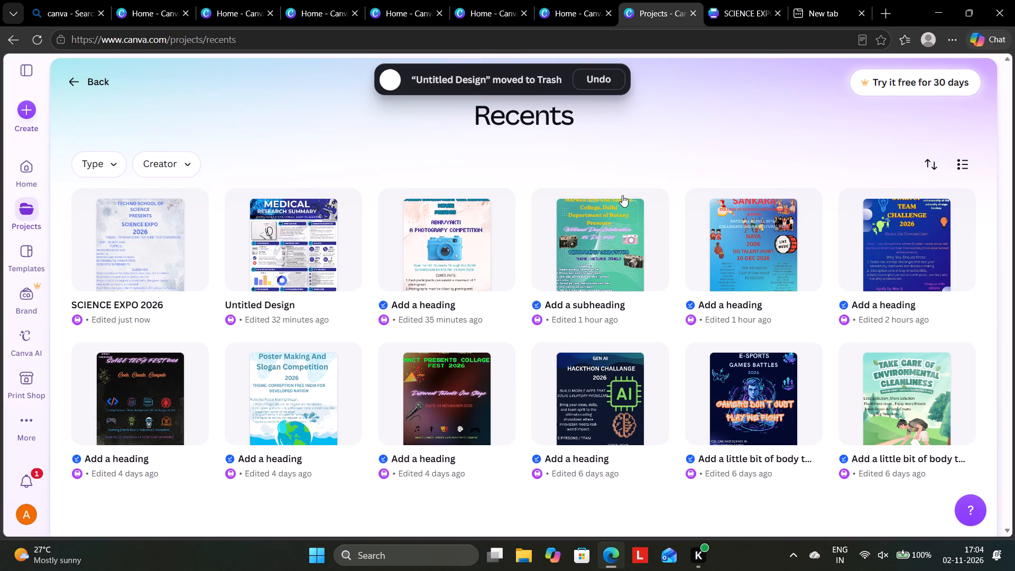
pyautogui.scroll(-2, 624, 373)
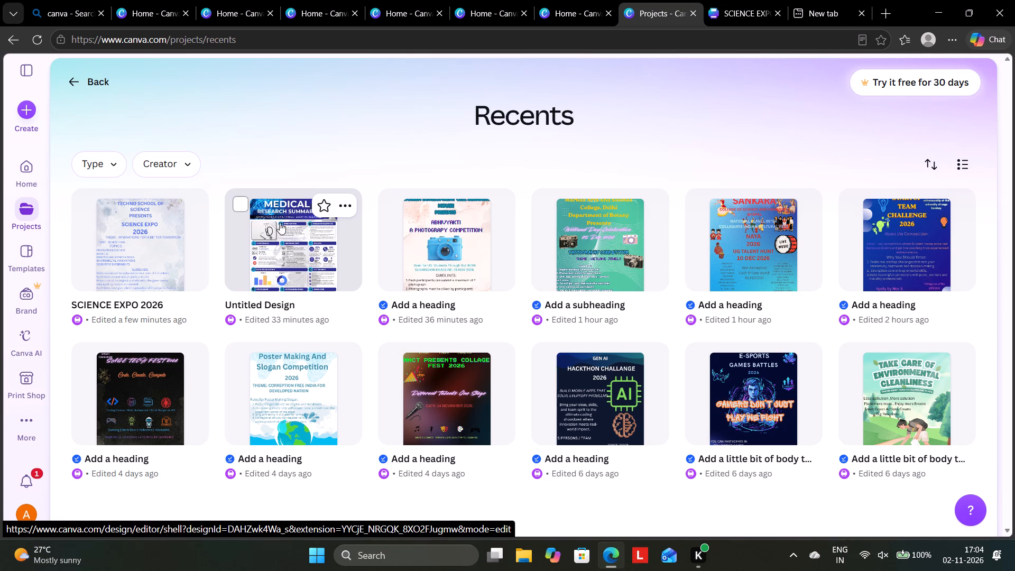
pyautogui.click(346, 200)
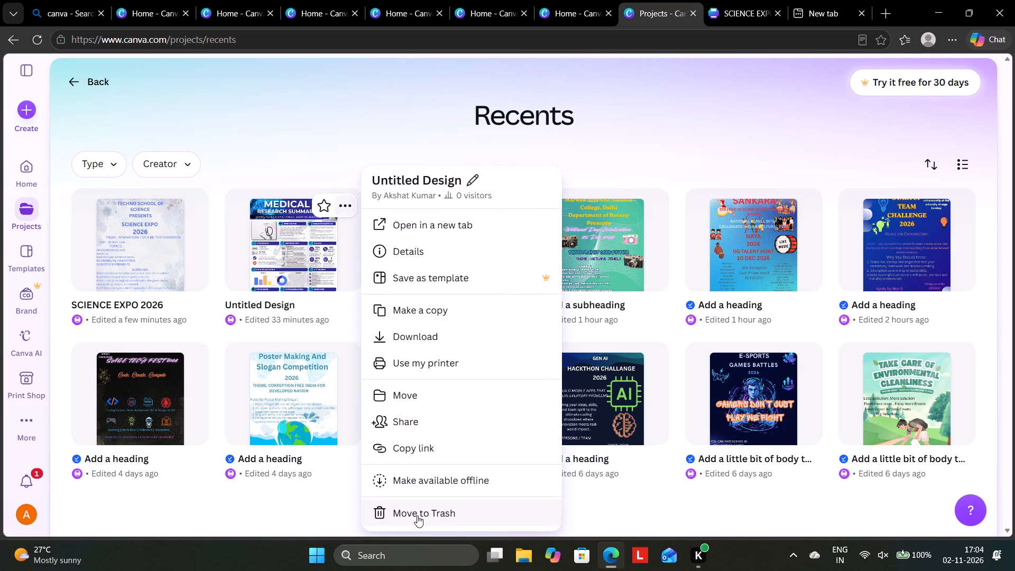
pyautogui.click(417, 514)
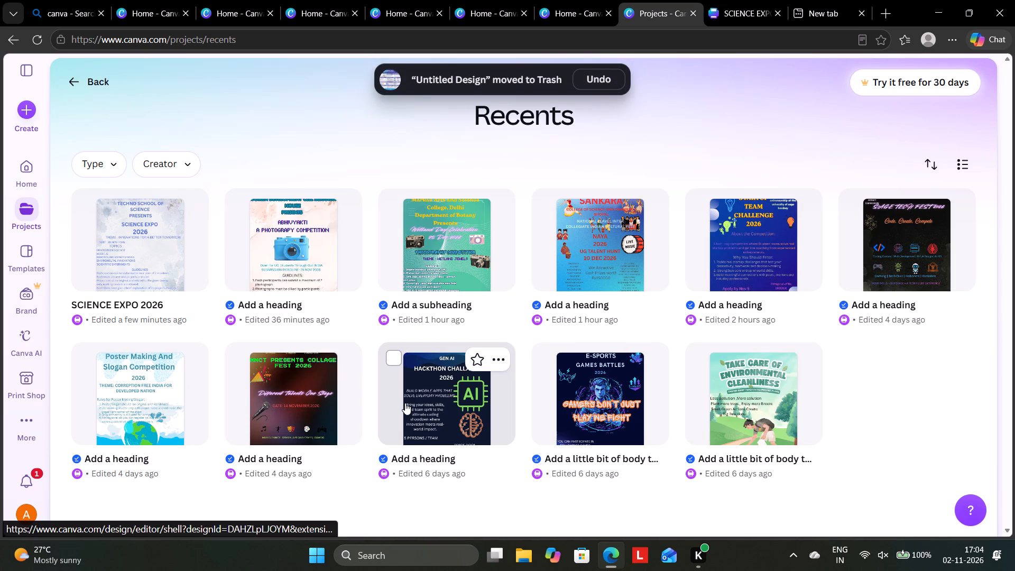
pyautogui.scroll(1, 405, 402)
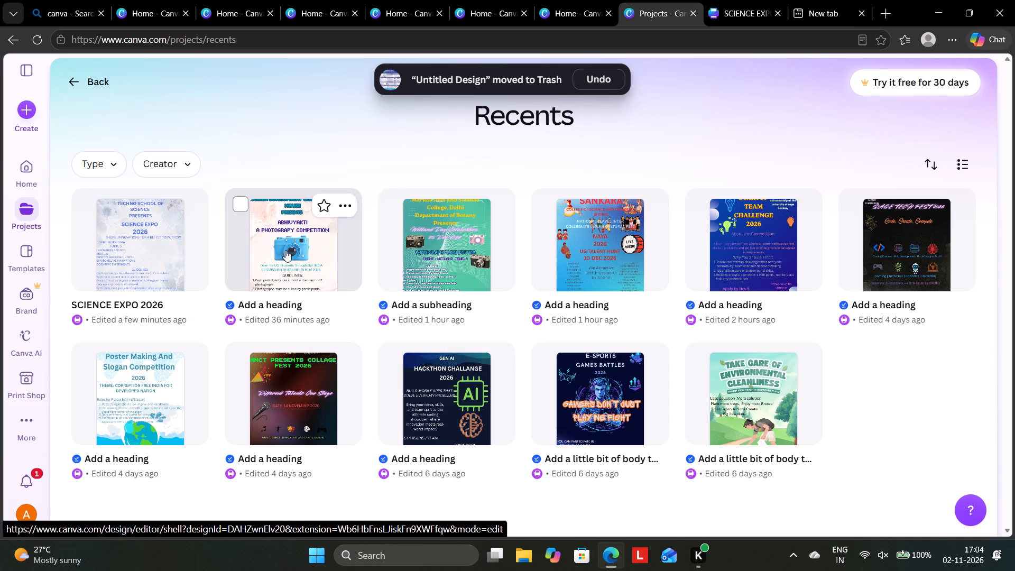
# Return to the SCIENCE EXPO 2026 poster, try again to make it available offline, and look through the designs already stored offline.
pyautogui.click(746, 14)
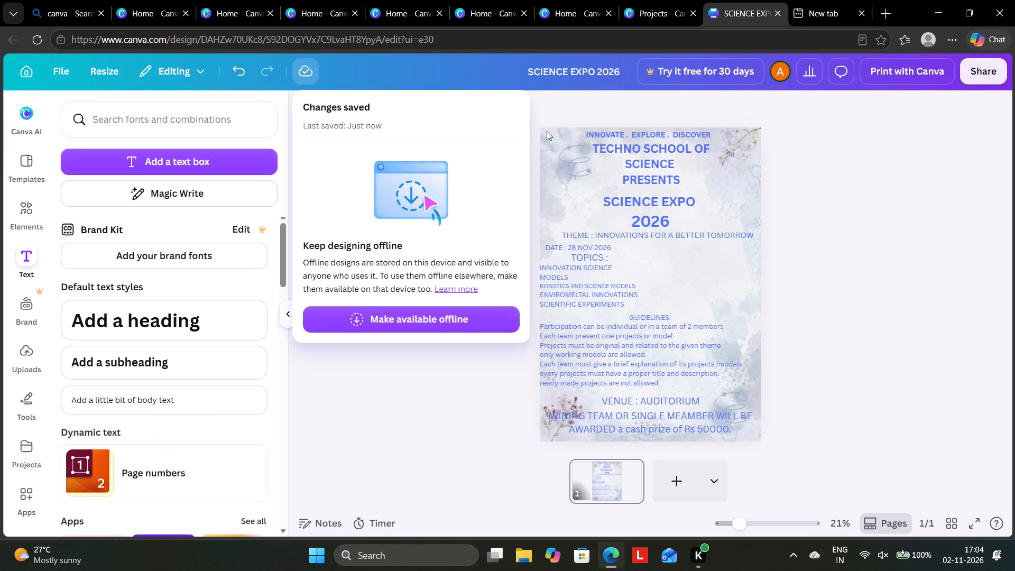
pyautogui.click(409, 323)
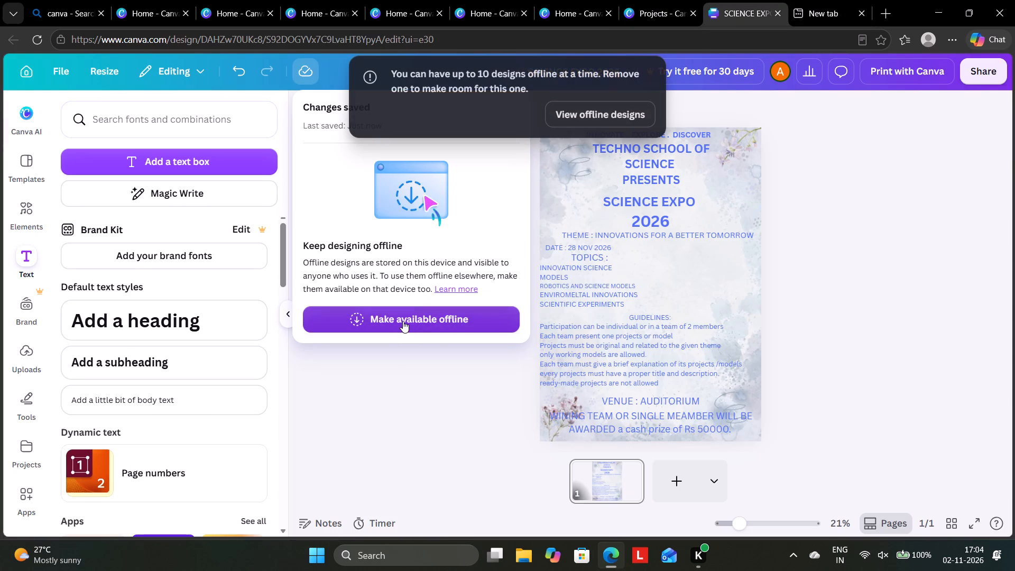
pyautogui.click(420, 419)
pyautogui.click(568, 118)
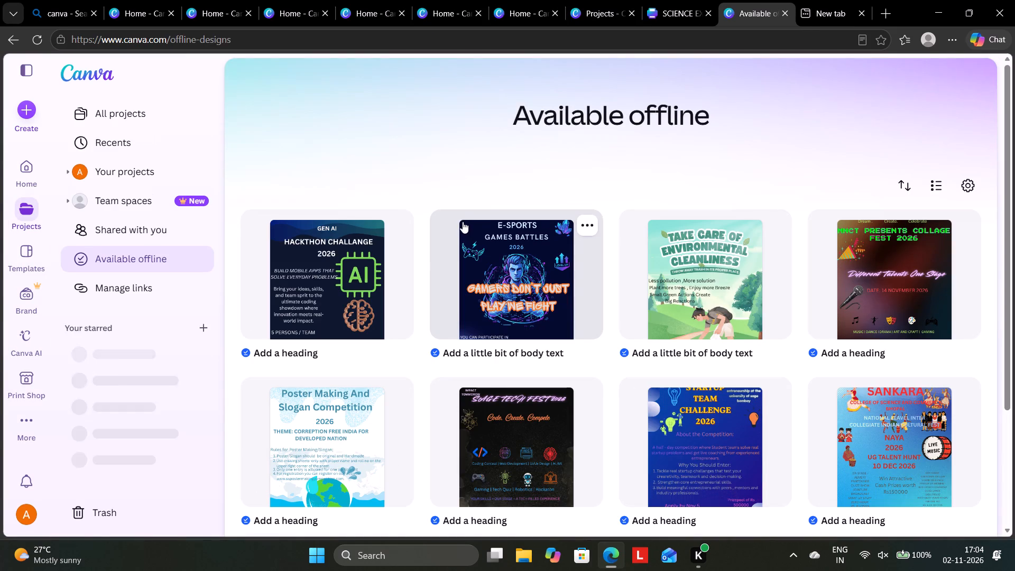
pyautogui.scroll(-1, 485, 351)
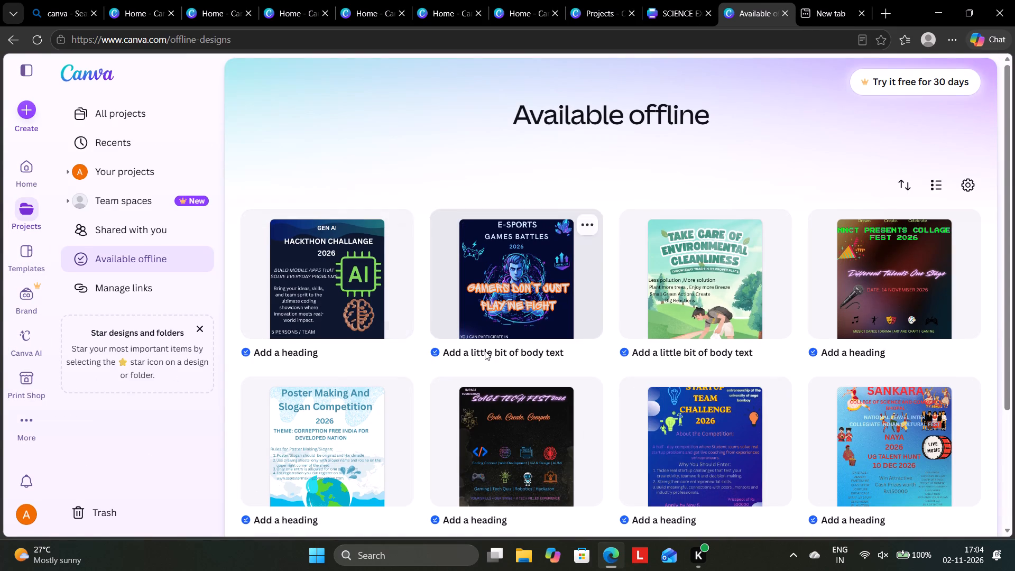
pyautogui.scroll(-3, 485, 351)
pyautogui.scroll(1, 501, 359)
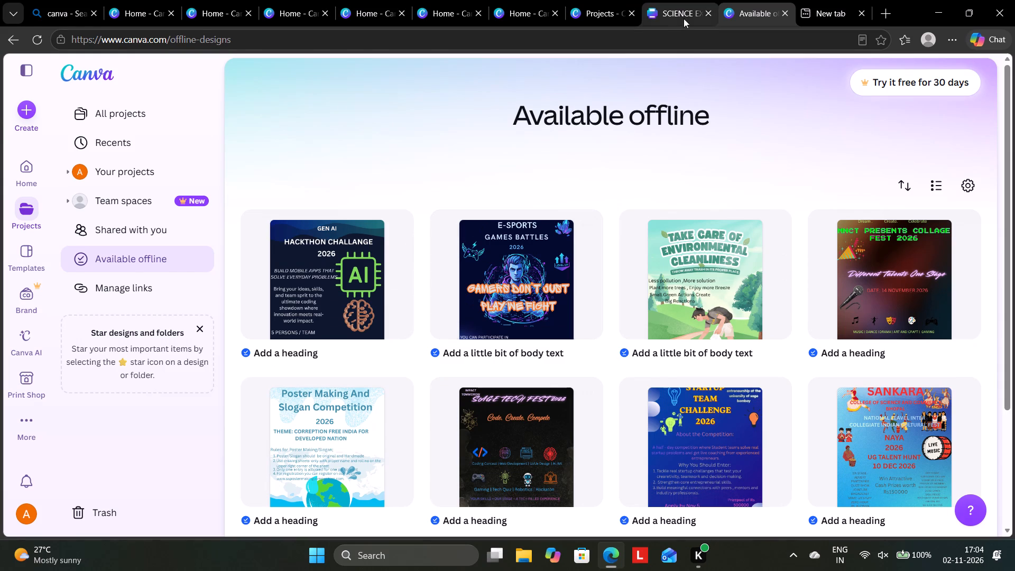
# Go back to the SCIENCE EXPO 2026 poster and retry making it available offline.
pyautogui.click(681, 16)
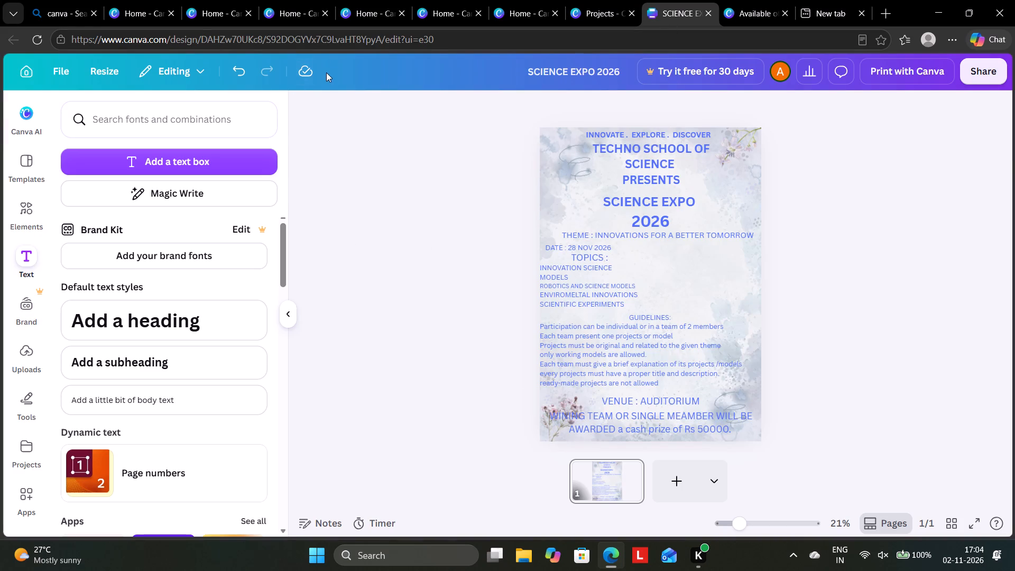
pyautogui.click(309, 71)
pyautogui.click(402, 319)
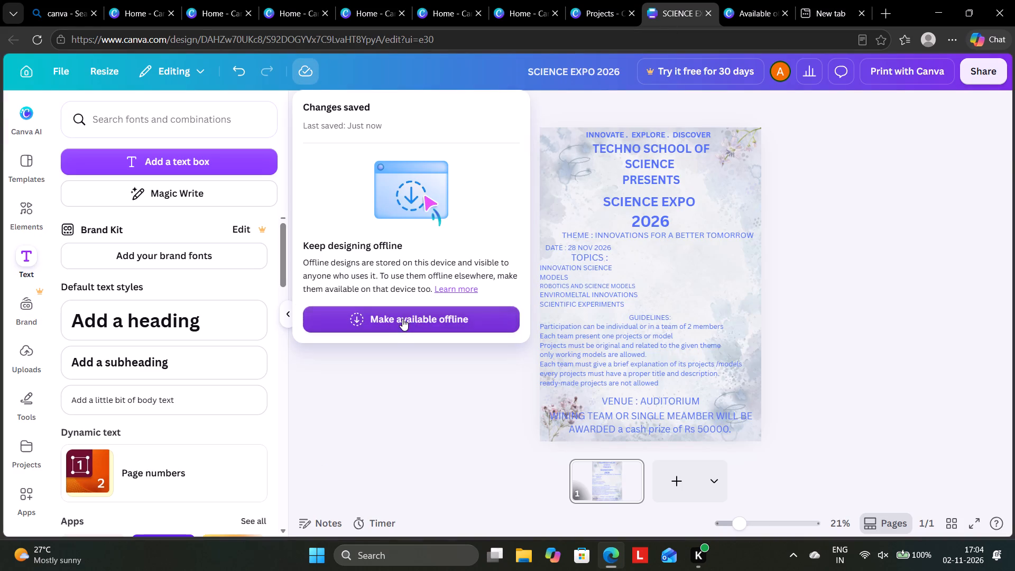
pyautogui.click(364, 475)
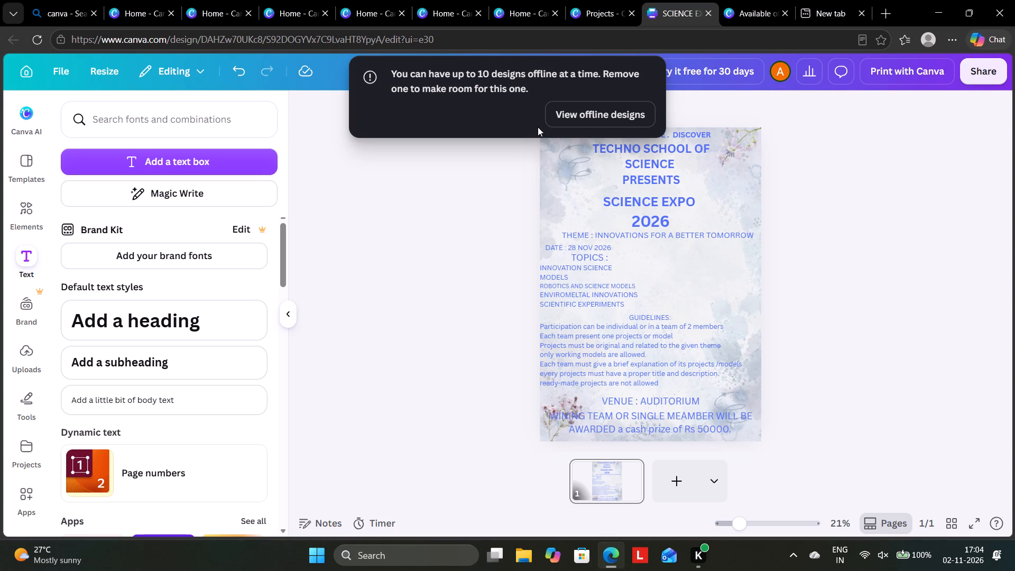
# From the list of designs available offline, move the "MNCT Presents Collage Fest 2026" poster to the trash.
pyautogui.click(564, 112)
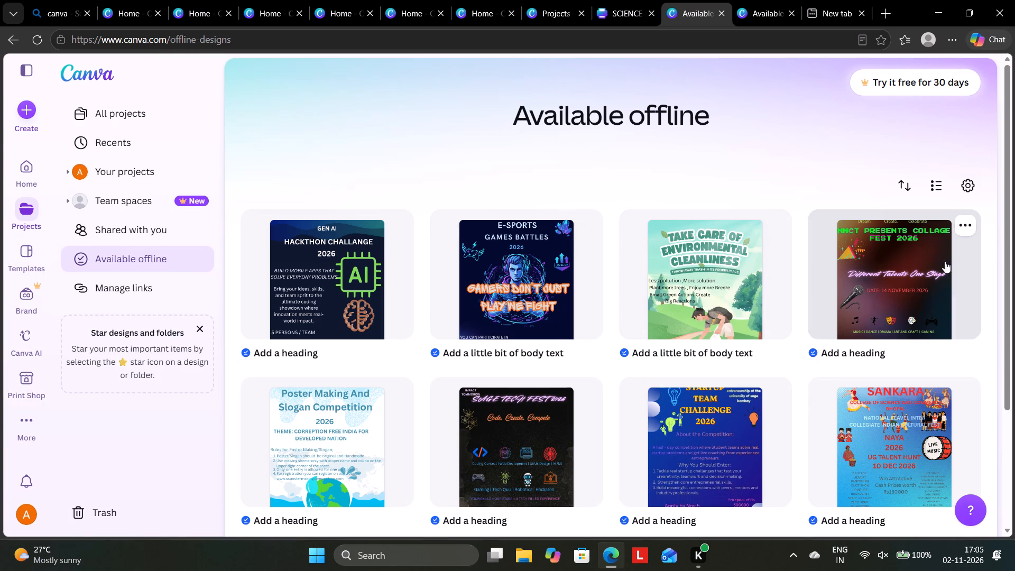
pyautogui.click(886, 277)
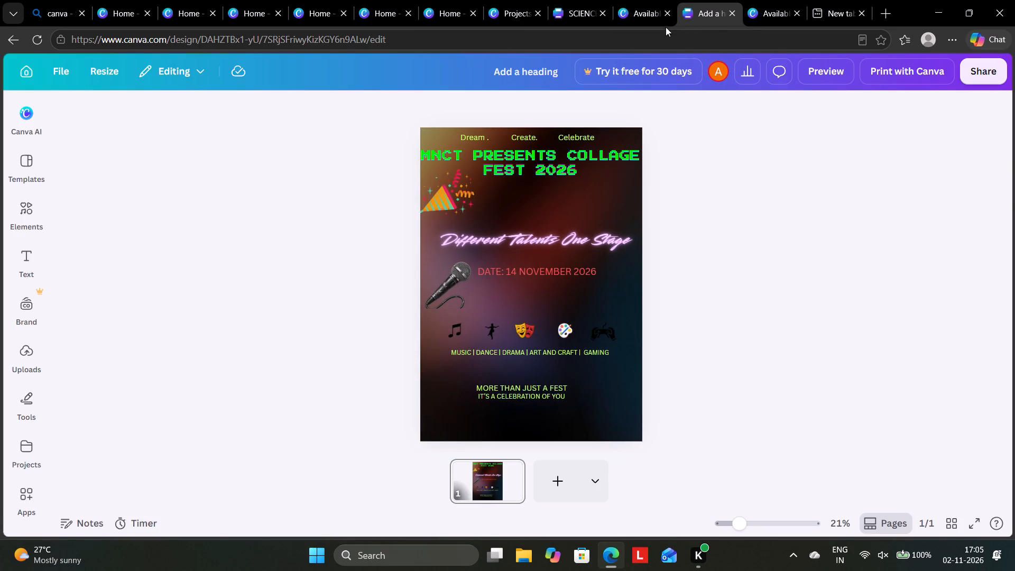
pyautogui.click(630, 10)
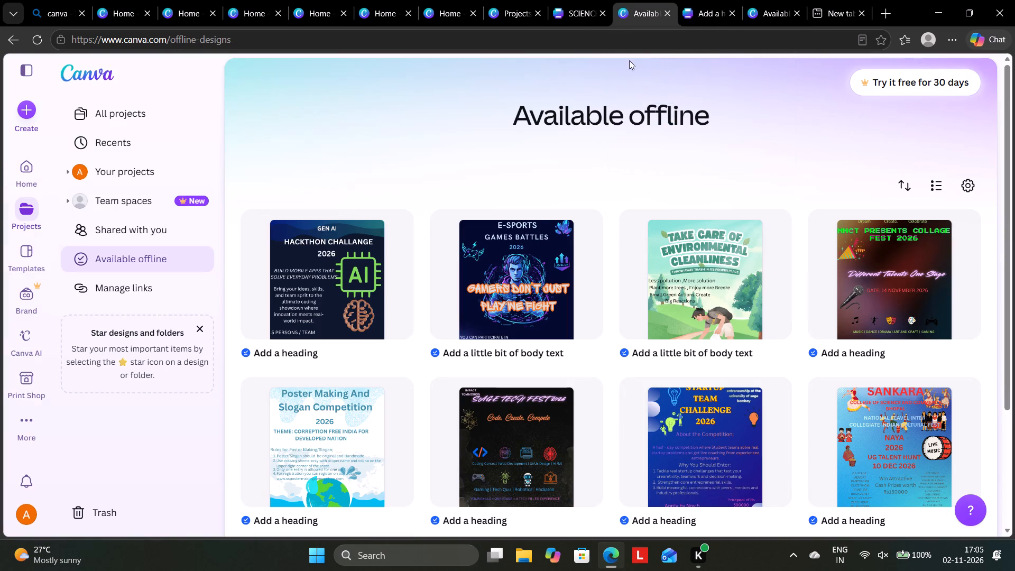
pyautogui.scroll(-2, 917, 273)
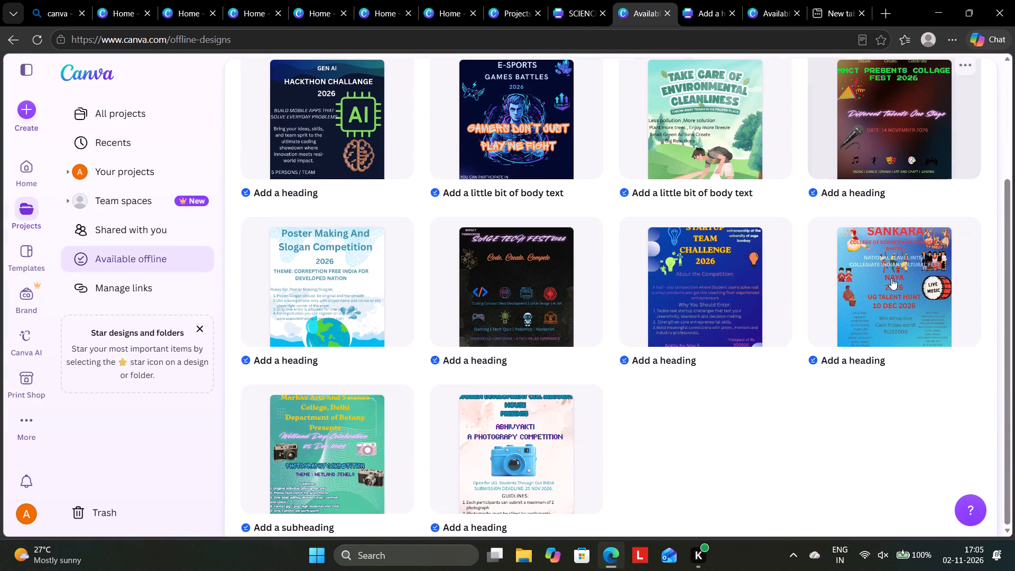
pyautogui.scroll(1, 878, 280)
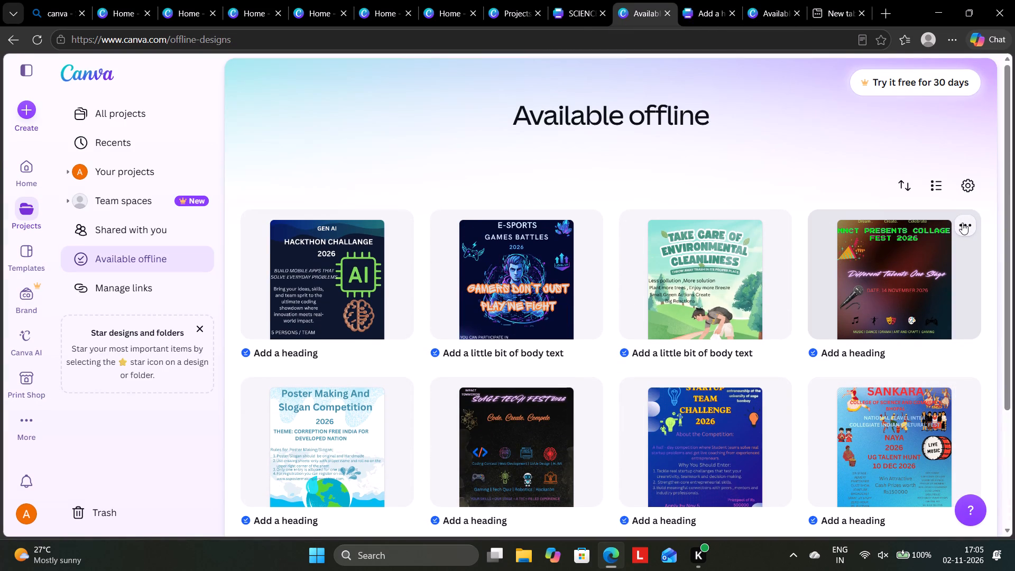
pyautogui.click(962, 222)
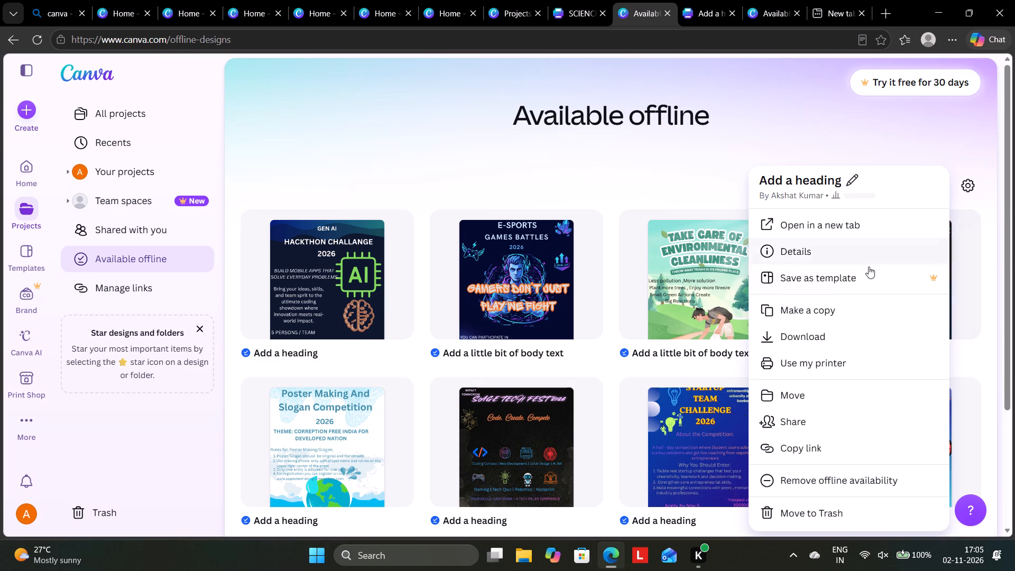
pyautogui.click(789, 506)
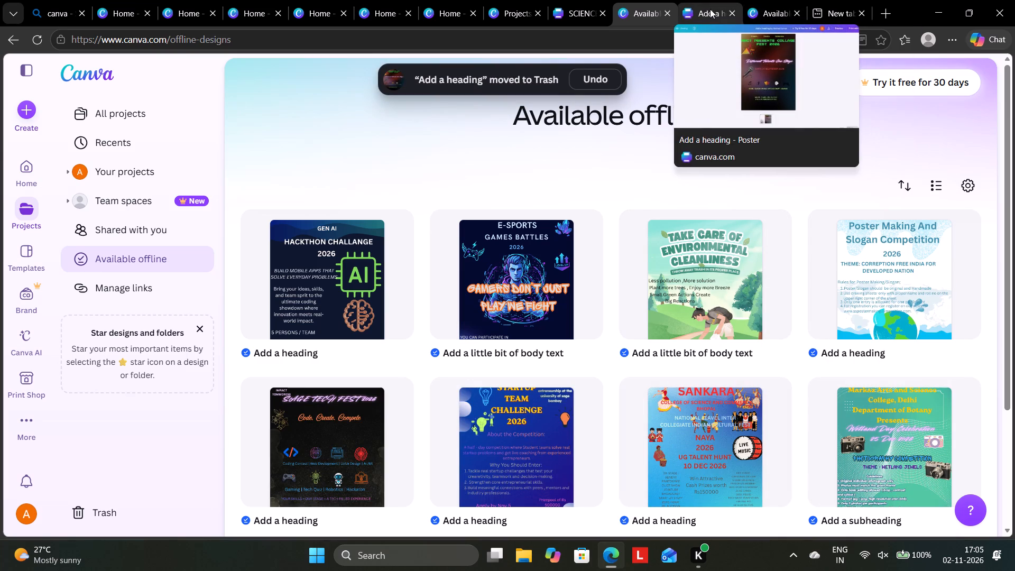
# Return to the SCIENCE EXPO 2026 poster and make it available offline.
pyautogui.click(565, 12)
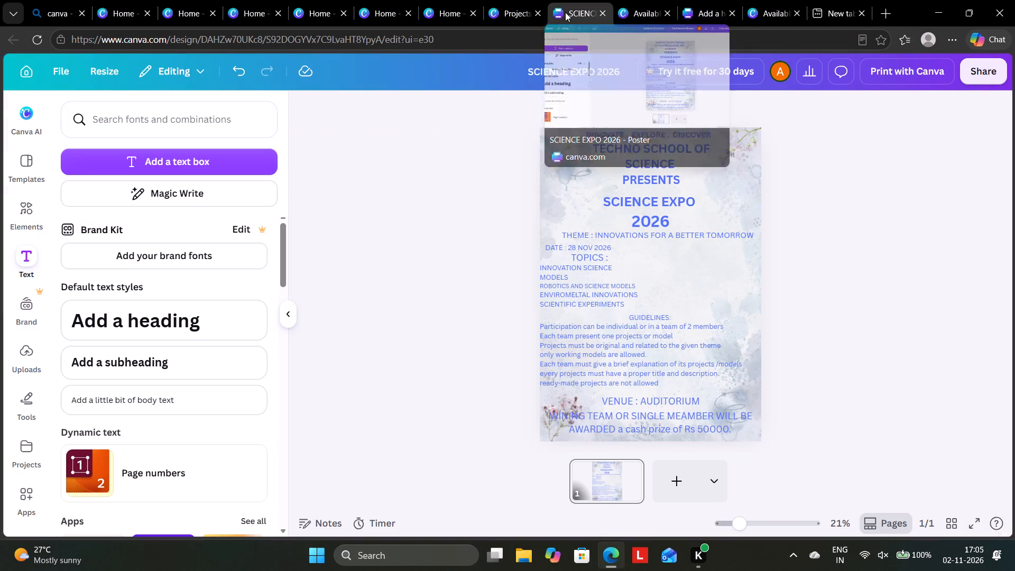
pyautogui.click(307, 67)
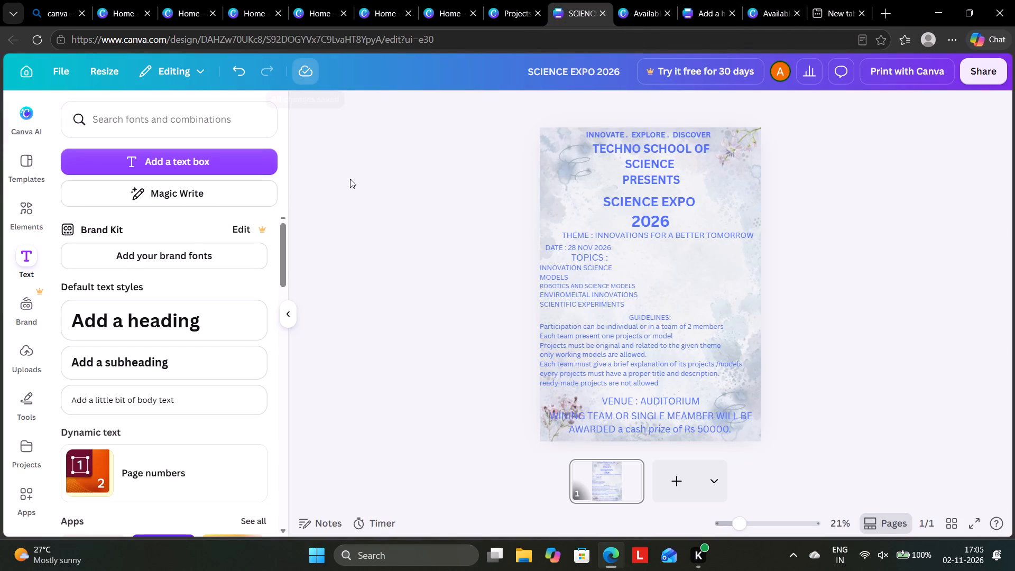
pyautogui.click(364, 316)
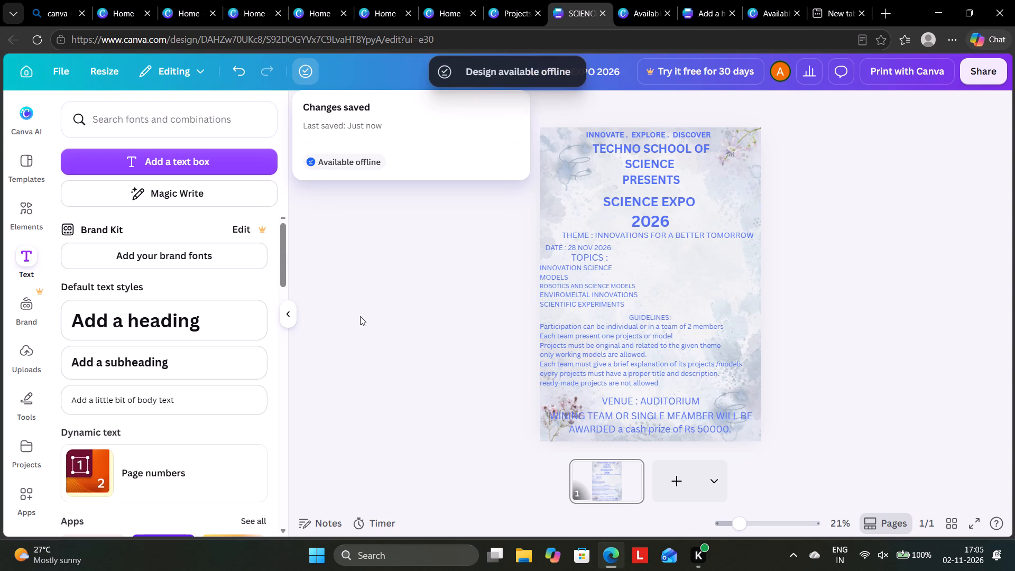
pyautogui.click(427, 272)
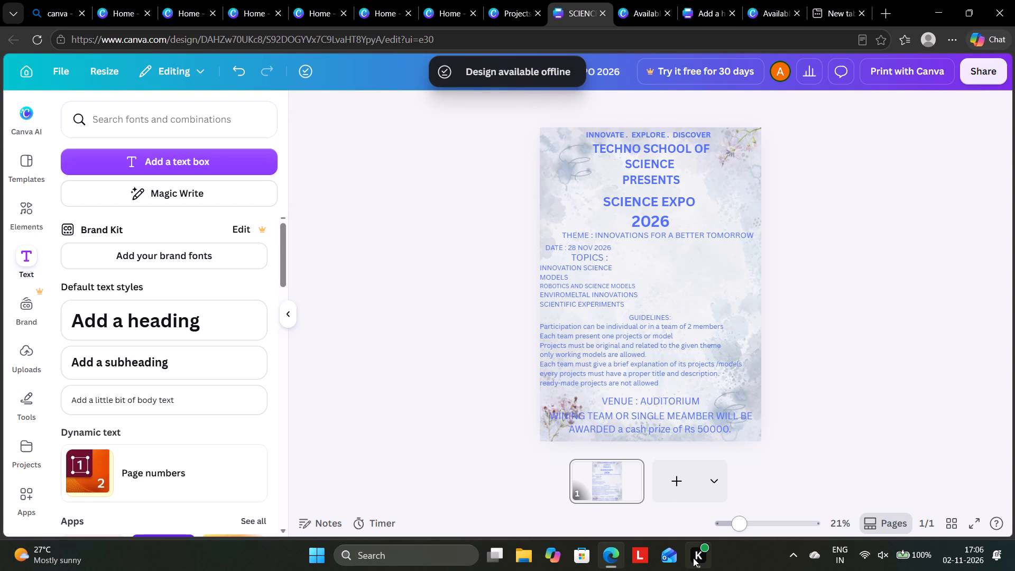